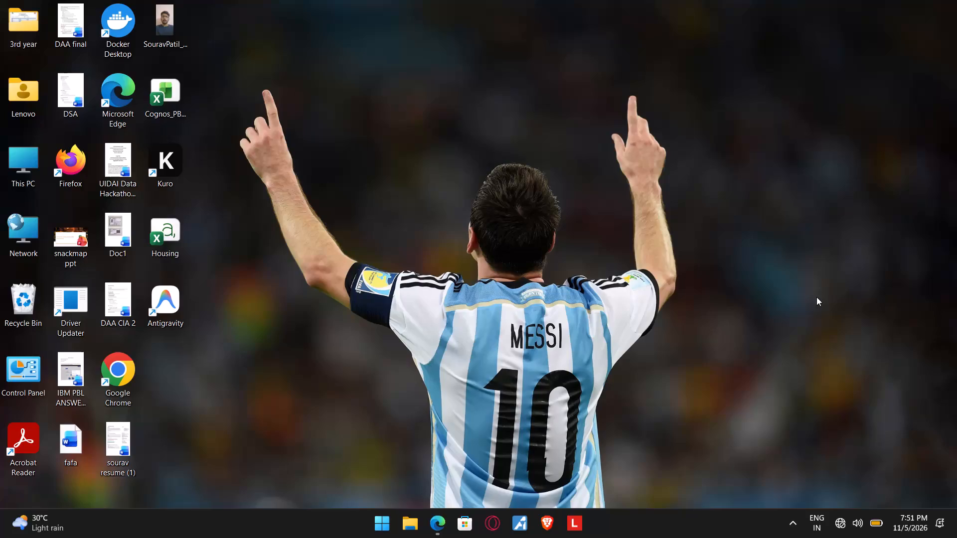
Check the Wi-Fi connection and the list of available networks.
{"action": "left_click", "coordinate": [854, 531]}
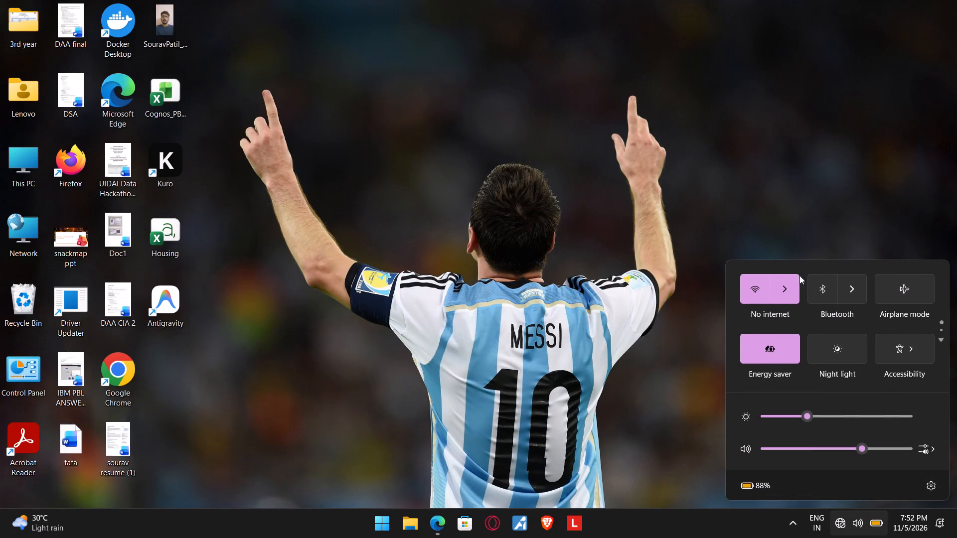
{"action": "left_click", "coordinate": [777, 280]}
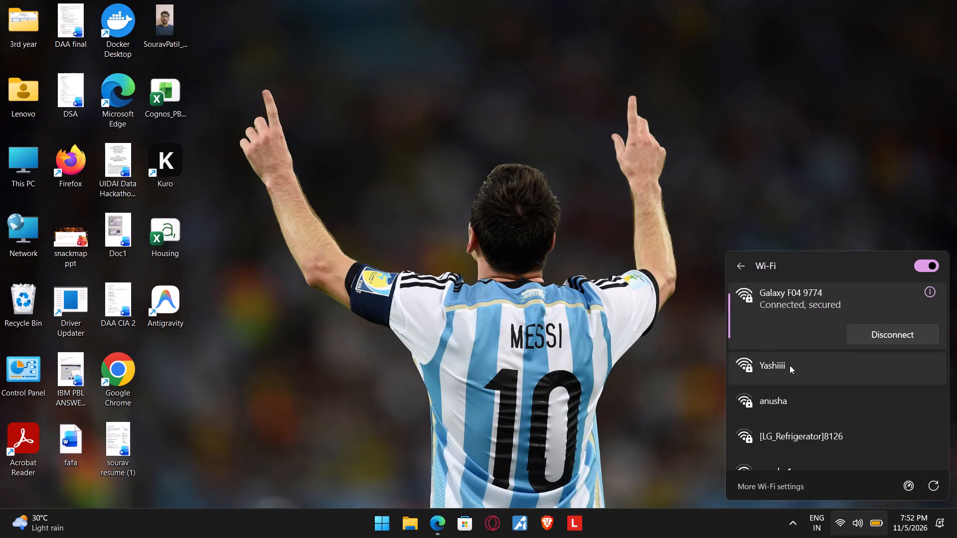
{"action": "left_click", "coordinate": [651, 363]}
Refresh the Windows desktop twice.
{"action": "right_click", "coordinate": [419, 233]}
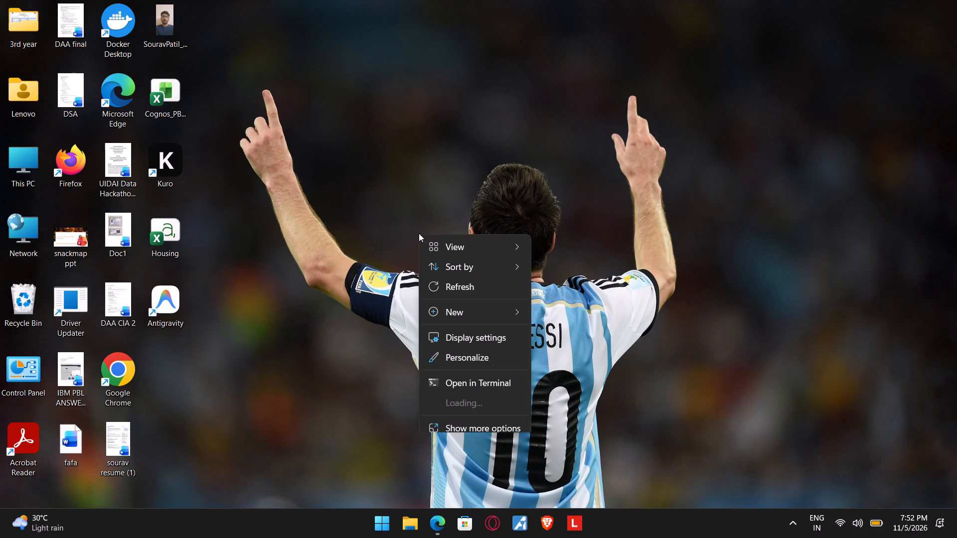
{"action": "left_click", "coordinate": [457, 279]}
{"action": "right_click", "coordinate": [457, 279]}
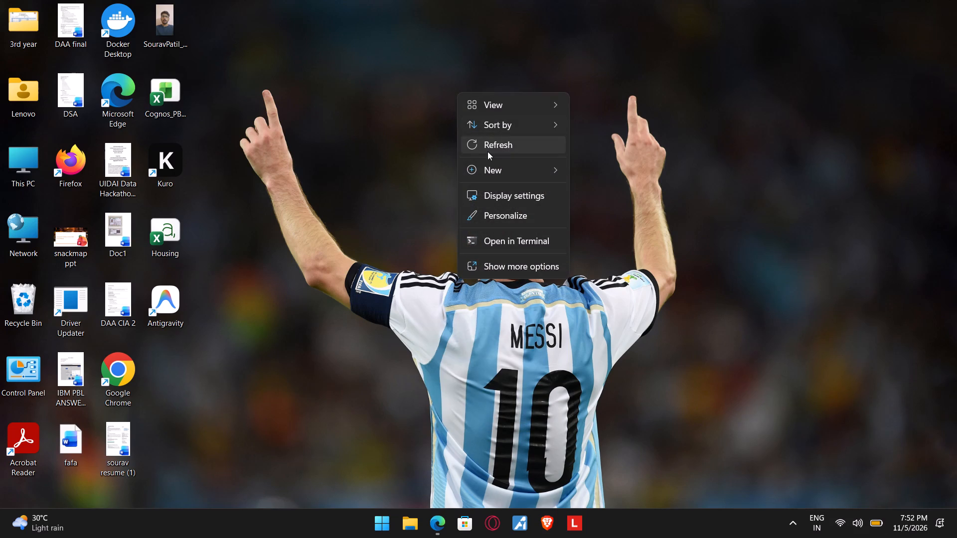
{"action": "left_click", "coordinate": [487, 151]}
Launch the Kuro application from the desktop.
{"action": "double_click", "coordinate": [171, 162]}
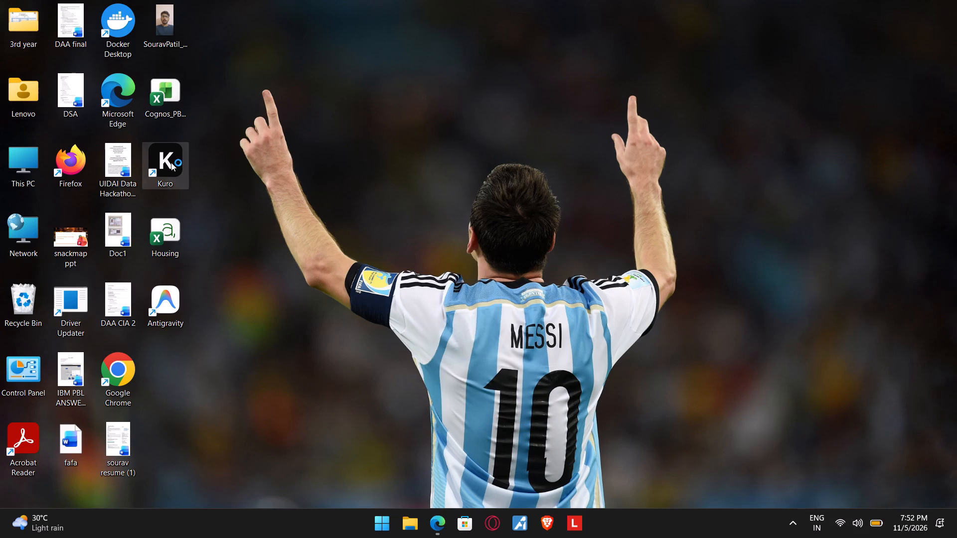
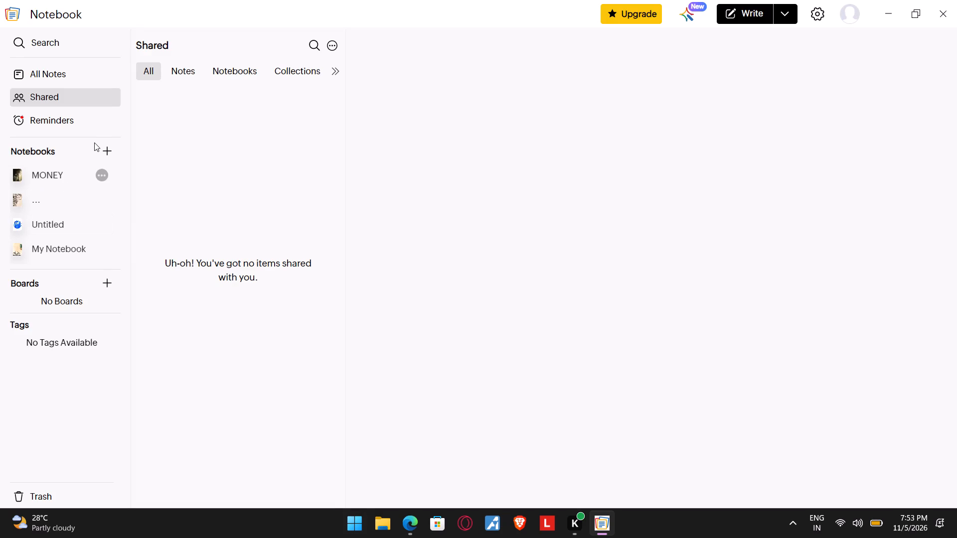
Open the MONEY notebook in the Notebook app to show its notes.
{"action": "left_click", "coordinate": [79, 179]}
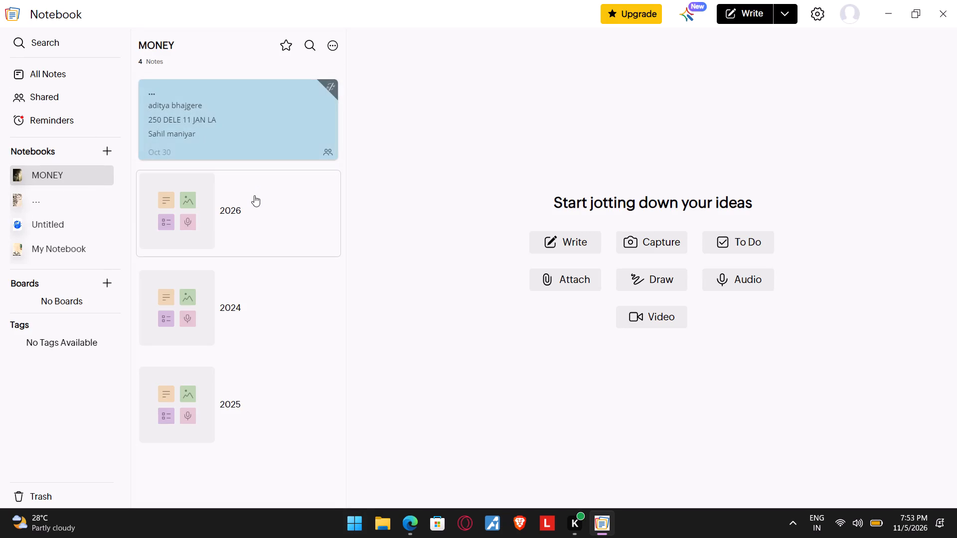
Create a new text note in the 2026 group of the MONEY notebook and make its background white.
{"action": "left_click", "coordinate": [254, 195]}
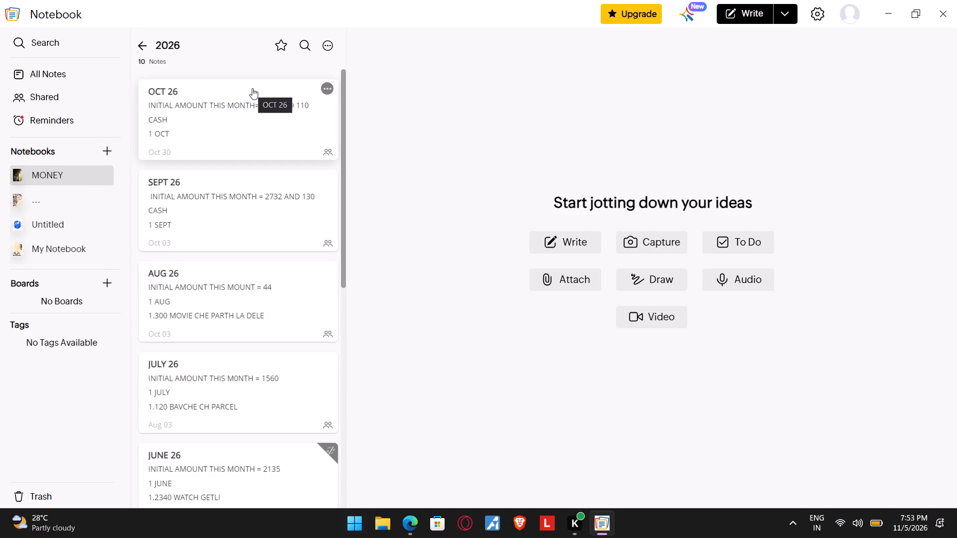
{"action": "left_click", "coordinate": [756, 12]}
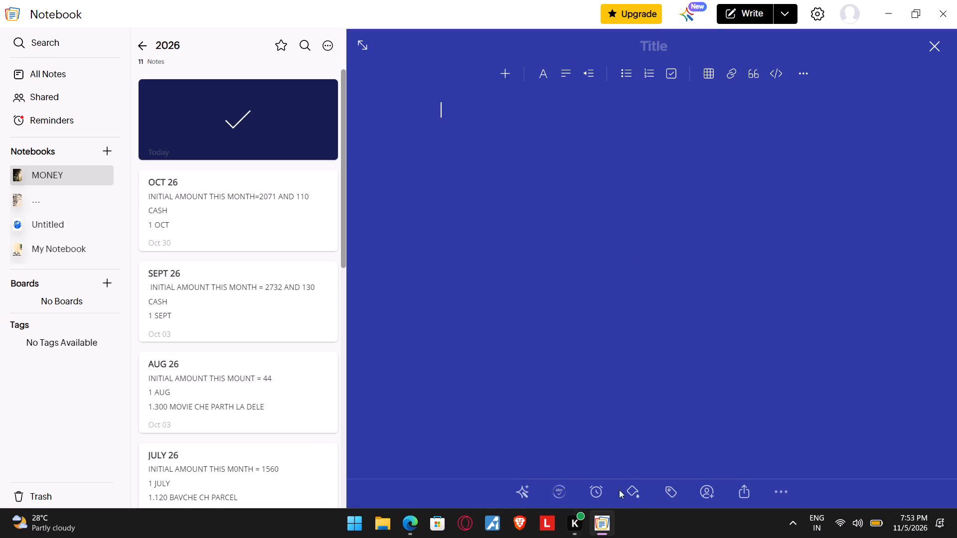
{"action": "left_click", "coordinate": [637, 493]}
{"action": "left_click", "coordinate": [580, 342]}
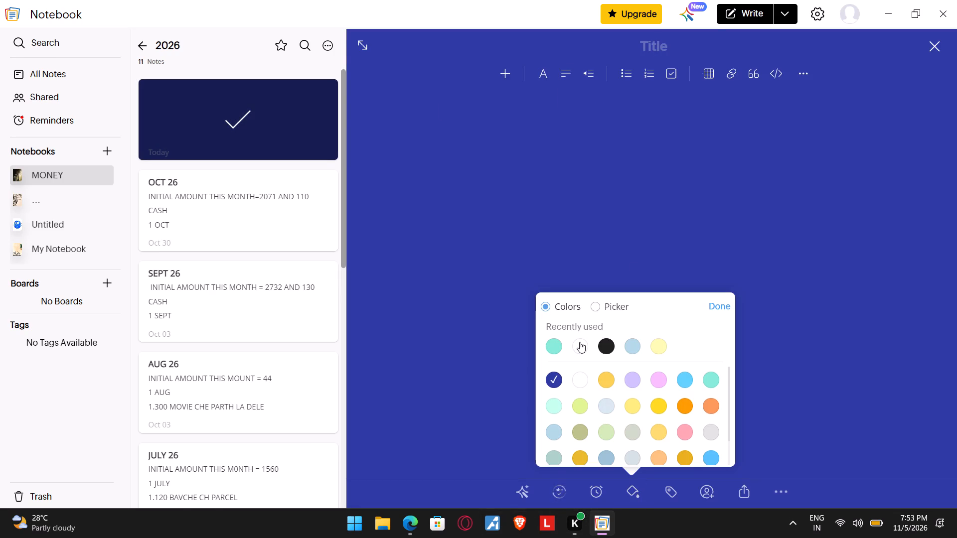
{"action": "left_click", "coordinate": [646, 53]}
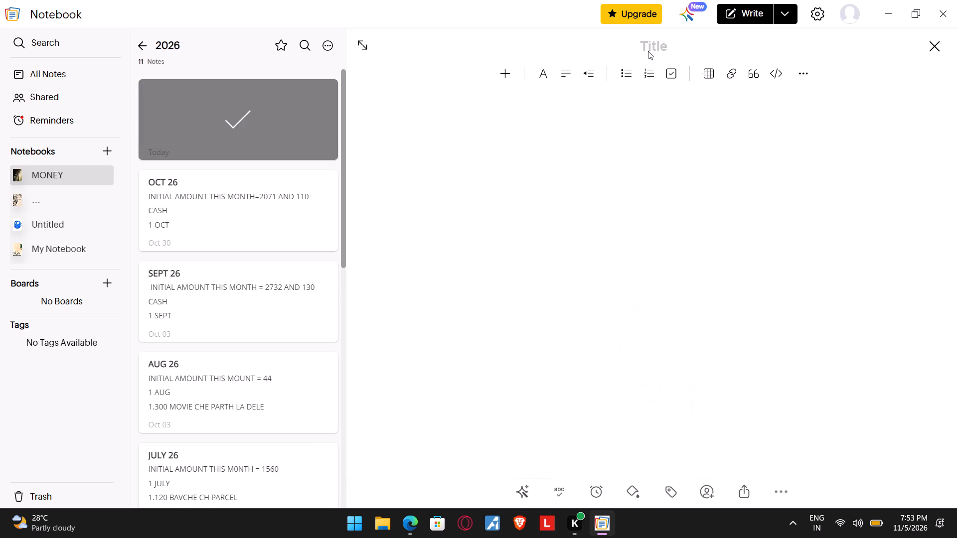
Title the new note "NOV 26".
{"action": "left_click", "coordinate": [649, 43]}
{"action": "type", "text": "NOV"}
{"action": "key", "text": "space"}
{"action": "type", "text": "26"}
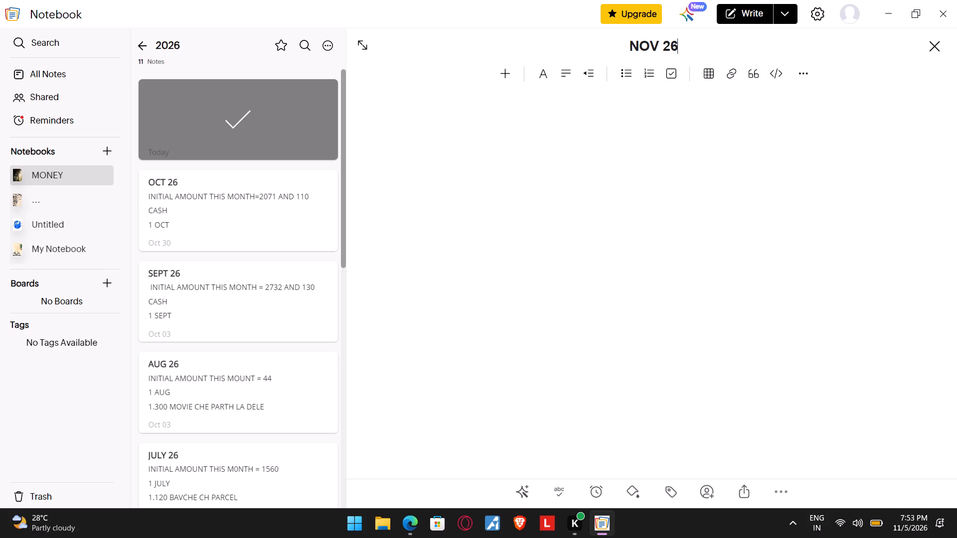
Write "INITIAL AMOUNT THIS MONTH=" as the note's first line and start a new line below it.
{"action": "left_click", "coordinate": [399, 108]}
{"action": "type", "text": "INITIAL AMOUNT THIS MONTH"}
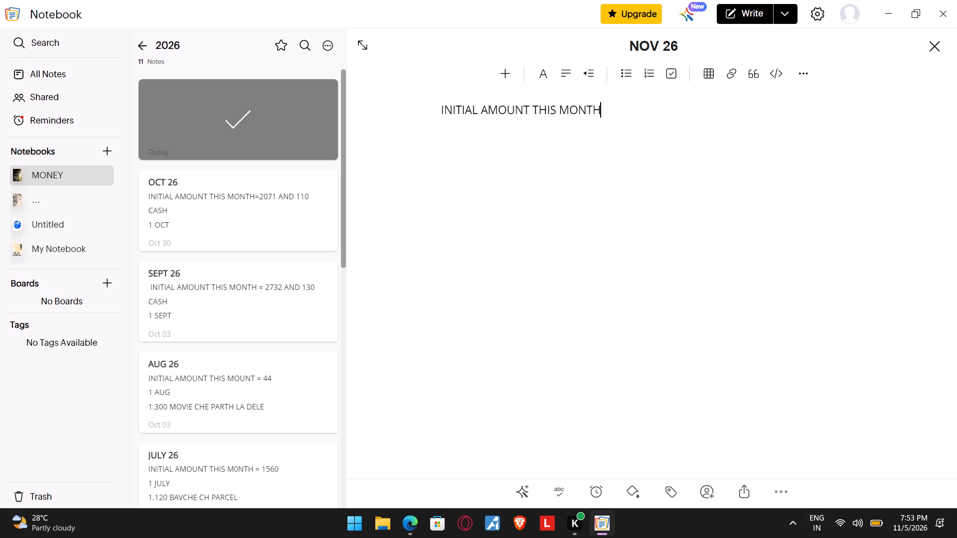
{"action": "key", "text": "equal"}
{"action": "key", "text": "Return"}
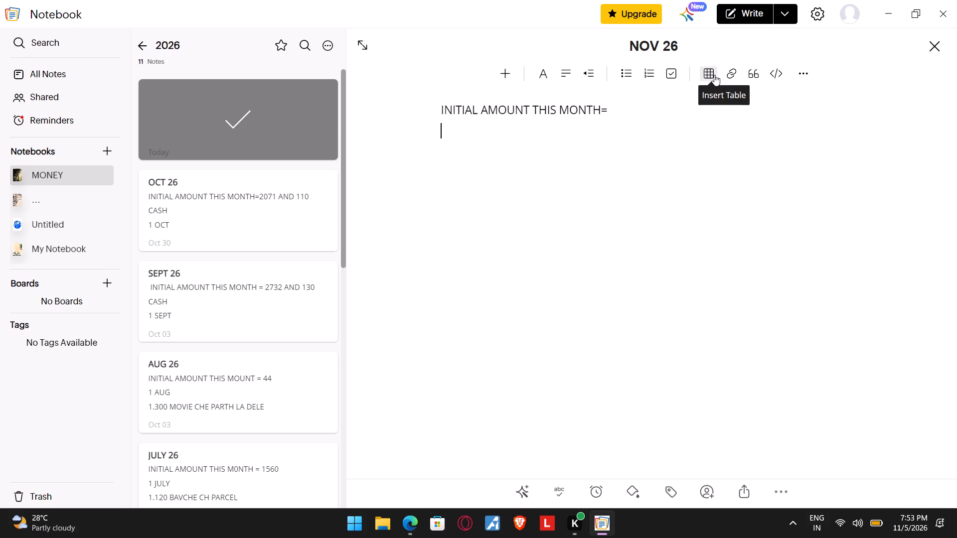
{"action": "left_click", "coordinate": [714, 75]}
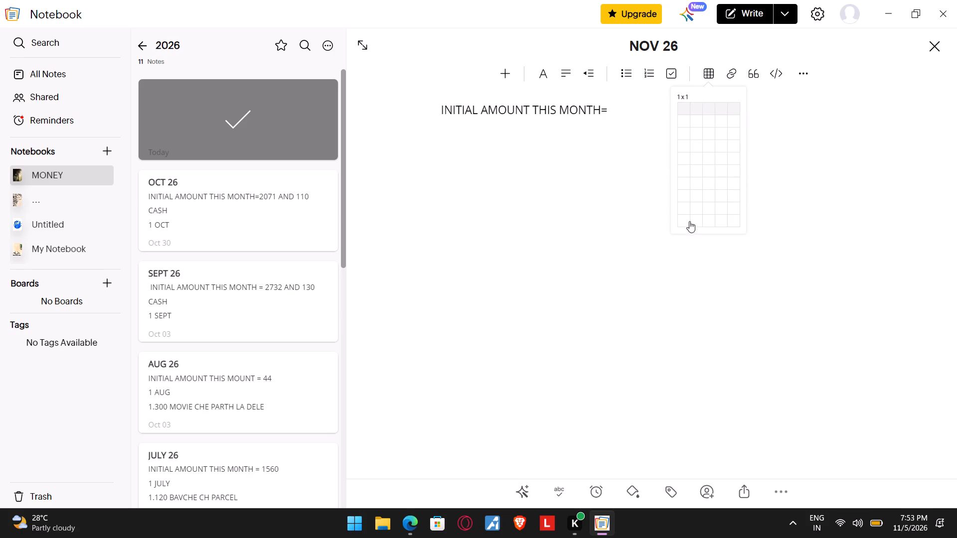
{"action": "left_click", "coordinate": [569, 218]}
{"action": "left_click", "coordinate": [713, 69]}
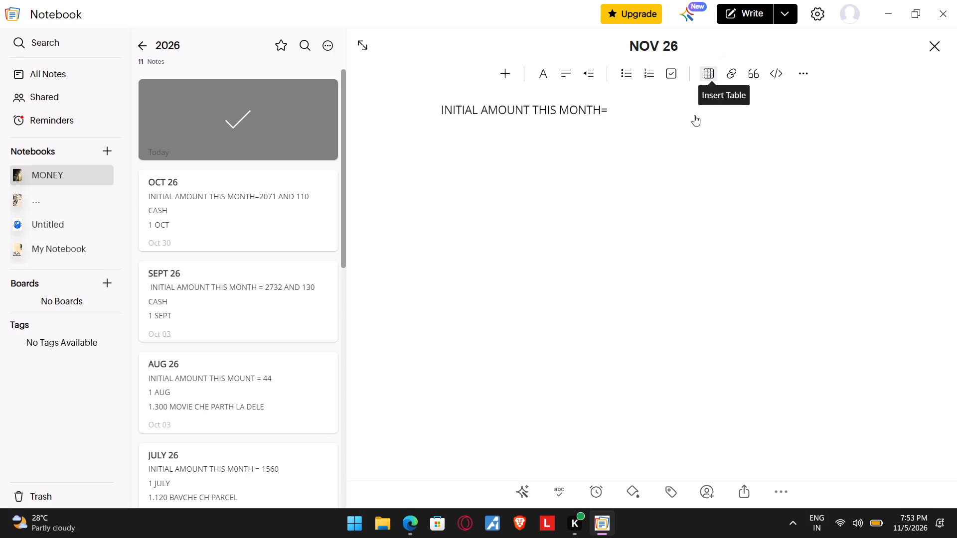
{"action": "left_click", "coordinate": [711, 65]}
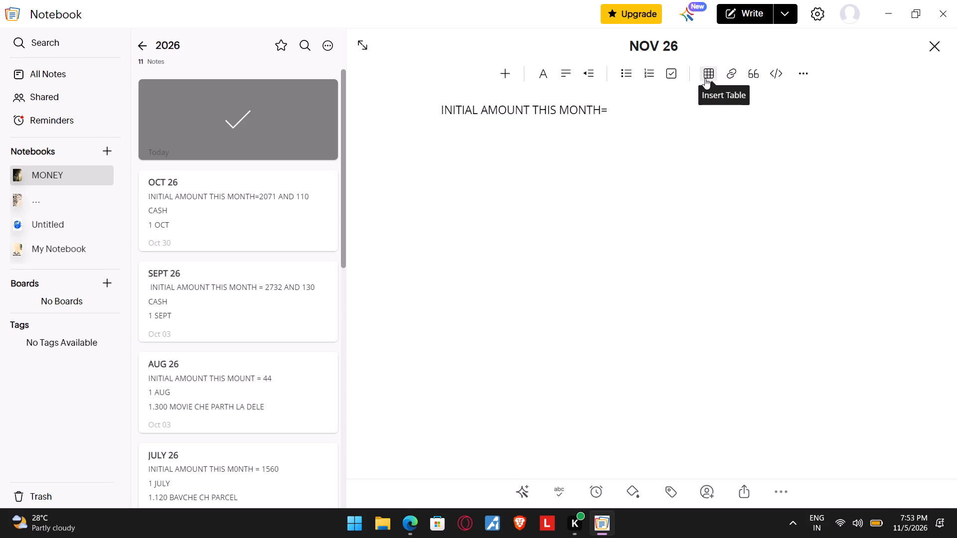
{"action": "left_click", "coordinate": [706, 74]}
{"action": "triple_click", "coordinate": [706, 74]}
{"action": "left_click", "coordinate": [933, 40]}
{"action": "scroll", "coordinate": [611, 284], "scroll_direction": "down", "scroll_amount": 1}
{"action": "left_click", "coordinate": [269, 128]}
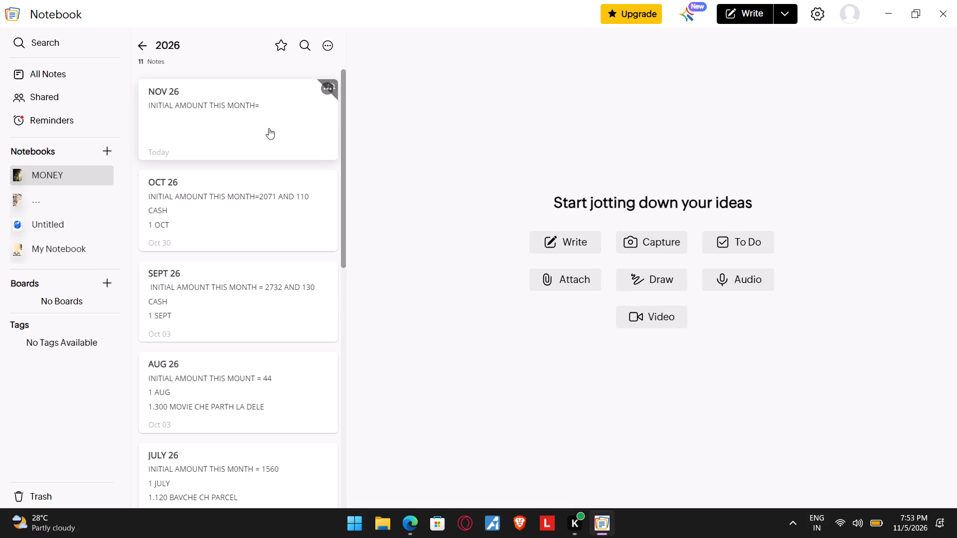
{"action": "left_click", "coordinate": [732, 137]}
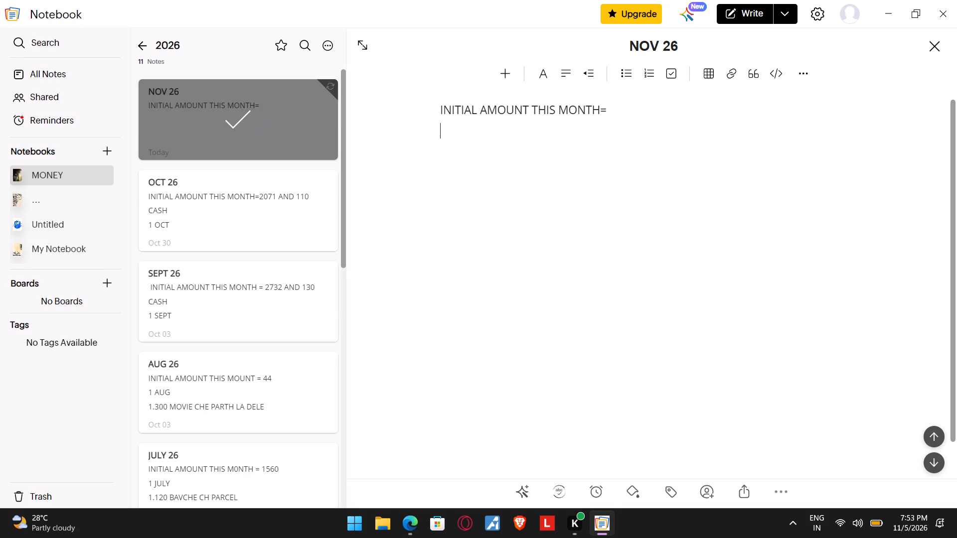
Insert a table of two columns and ten rows below the initial amount line.
{"action": "left_click", "coordinate": [712, 74]}
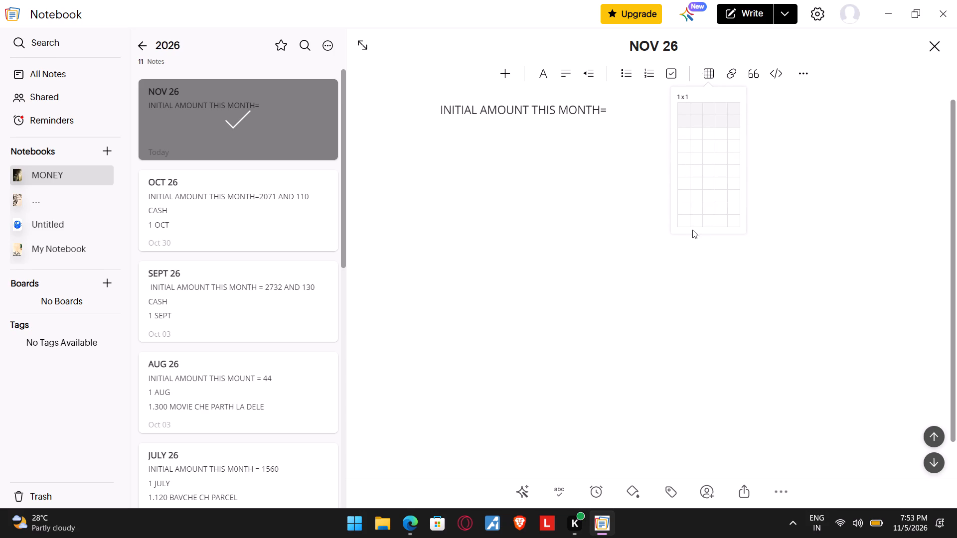
{"action": "left_click", "coordinate": [692, 215]}
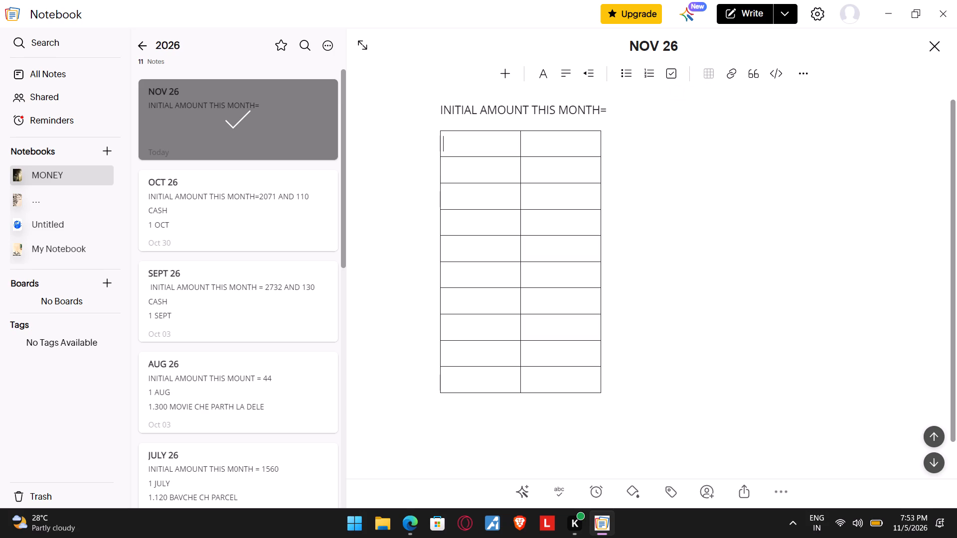
{"action": "scroll", "coordinate": [507, 320], "scroll_direction": "down", "scroll_amount": 2}
{"action": "scroll", "coordinate": [507, 320], "scroll_direction": "up", "scroll_amount": 2}
Fill the first column's top five rows with the dates 1 NOV through 5 NOV, one per row.
{"action": "key", "text": "1"}
{"action": "key", "text": "space"}
{"action": "type", "text": "NOV"}
{"action": "key", "text": "Down"}
{"action": "key", "text": "Down"}
{"action": "type", "text": "2 NOV"}
{"action": "key", "text": "Down"}
{"action": "key", "text": "Down"}
{"action": "type", "text": "3 NOV"}
{"action": "key", "text": "Down"}
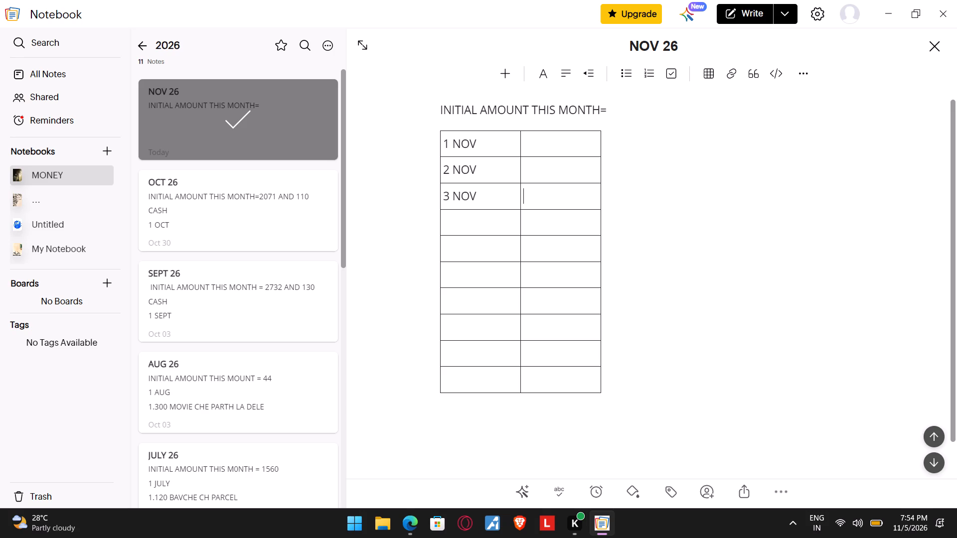
{"action": "key", "text": "Down"}
{"action": "type", "text": "4 NOV"}
{"action": "key", "text": "Down"}
{"action": "key", "text": "Down"}
{"action": "type", "text": "5 NOV"}
Fill the first column's remaining five rows with the dates 6 NOV through 10 NOV, one per row.
{"action": "key", "text": "Down"}
{"action": "key", "text": "Down"}
{"action": "key", "text": "6"}
{"action": "key", "text": "space"}
{"action": "type", "text": "NOV"}
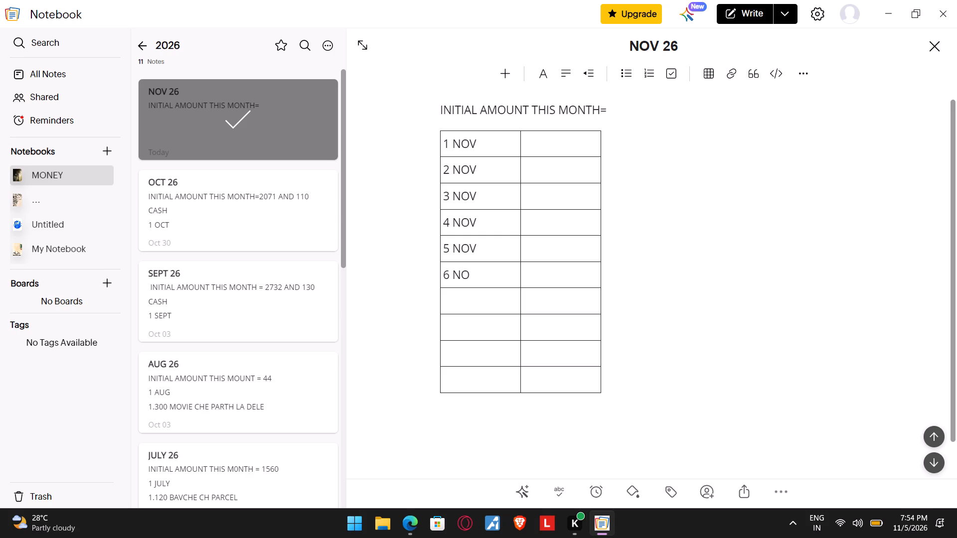
{"action": "key", "text": "Down"}
{"action": "key", "text": "Down"}
{"action": "type", "text": "7 NOV"}
{"action": "key", "text": "Down"}
{"action": "key", "text": "Down"}
{"action": "type", "text": "8 NOV"}
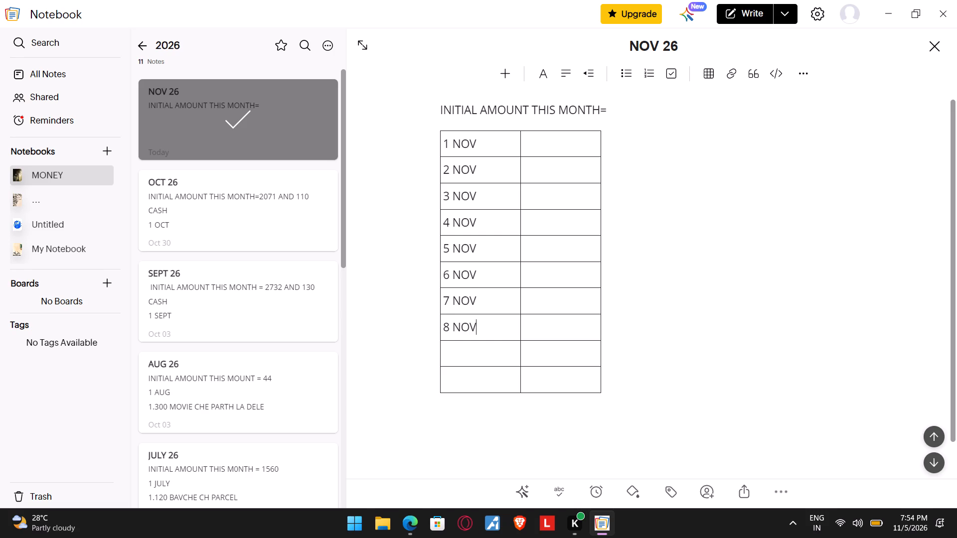
{"action": "key", "text": "Down"}
{"action": "key", "text": "Down"}
{"action": "type", "text": "9 NOV"}
{"action": "key", "text": "Down"}
{"action": "key", "text": "Down"}
{"action": "type", "text": "10 NOV"}
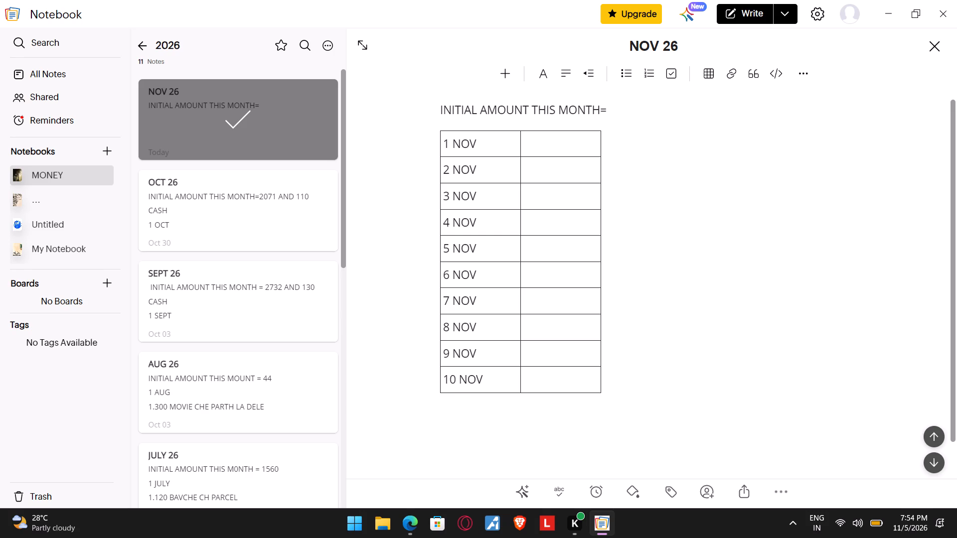
Open the OCT 26 note and place the cursor in the empty expense cell beside 31 OCT.
{"action": "left_click", "coordinate": [309, 205]}
{"action": "scroll", "coordinate": [676, 210], "scroll_direction": "down", "scroll_amount": 10}
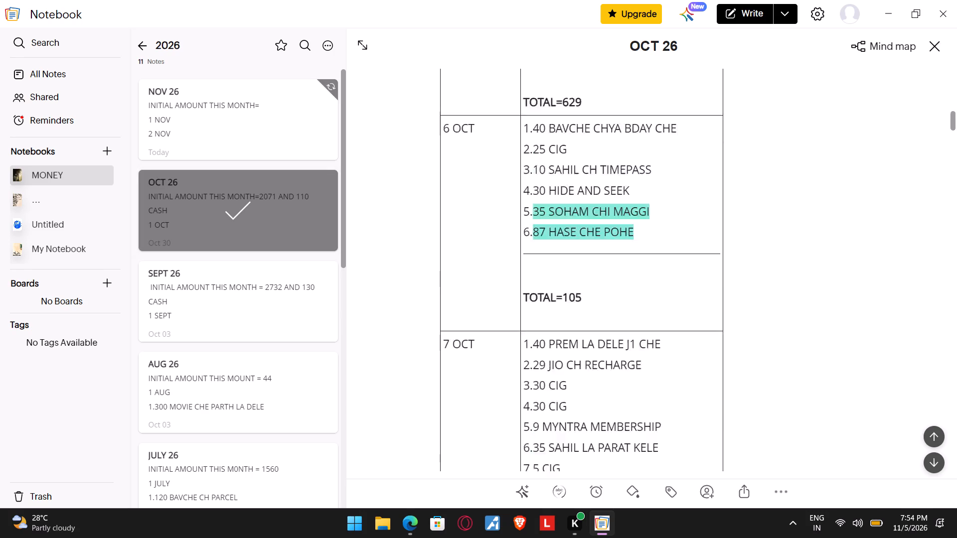
{"action": "scroll", "coordinate": [676, 210], "scroll_direction": "down", "scroll_amount": 16}
{"action": "scroll", "coordinate": [676, 210], "scroll_direction": "up", "scroll_amount": 1}
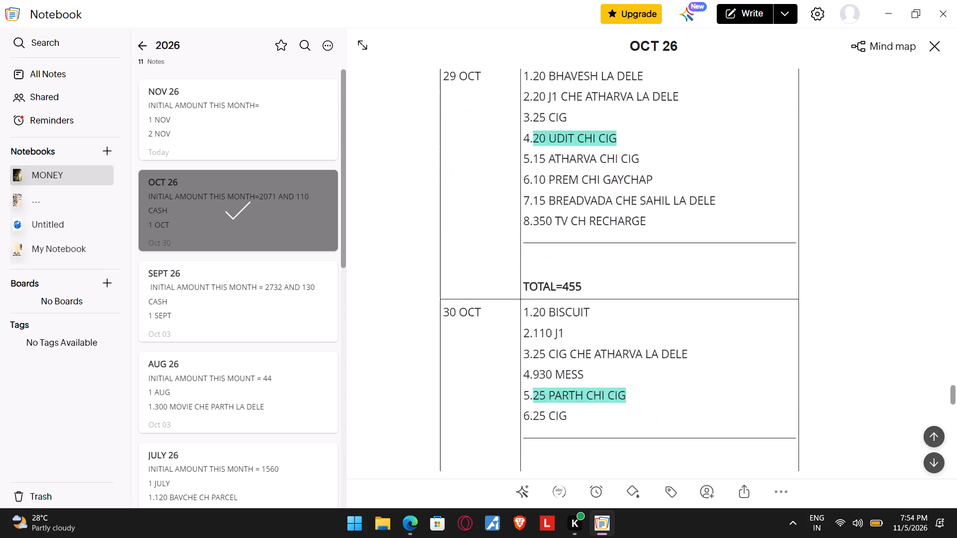
{"action": "scroll", "coordinate": [676, 210], "scroll_direction": "down", "scroll_amount": 2}
{"action": "scroll", "coordinate": [676, 210], "scroll_direction": "up", "scroll_amount": 1}
{"action": "scroll", "coordinate": [676, 210], "scroll_direction": "down", "scroll_amount": 3}
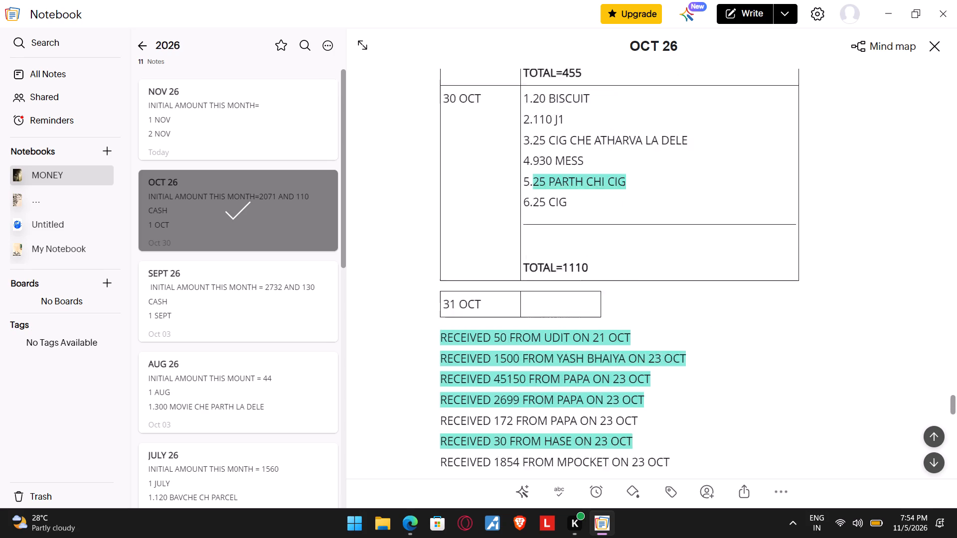
{"action": "scroll", "coordinate": [676, 210], "scroll_direction": "down", "scroll_amount": 1}
{"action": "scroll", "coordinate": [676, 210], "scroll_direction": "up", "scroll_amount": 3}
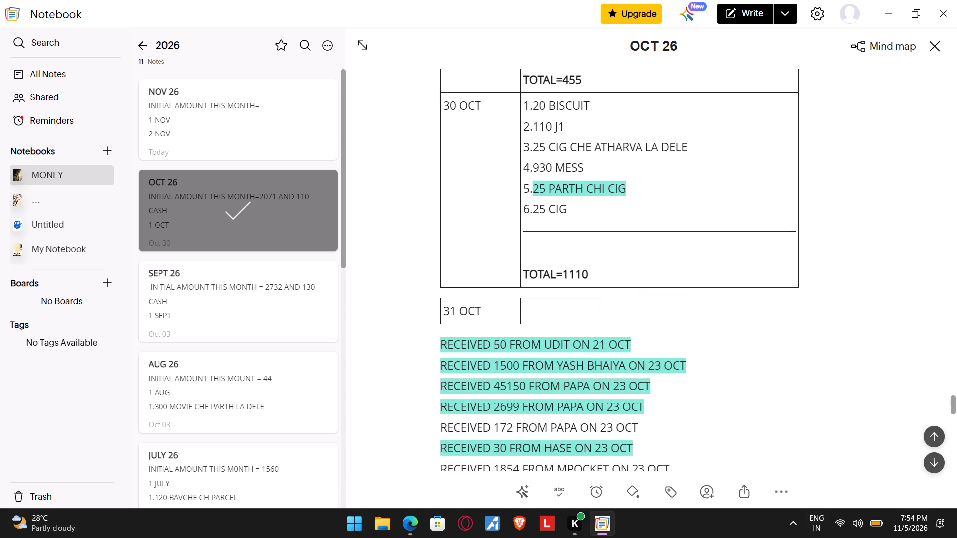
{"action": "left_click", "coordinate": [557, 308]}
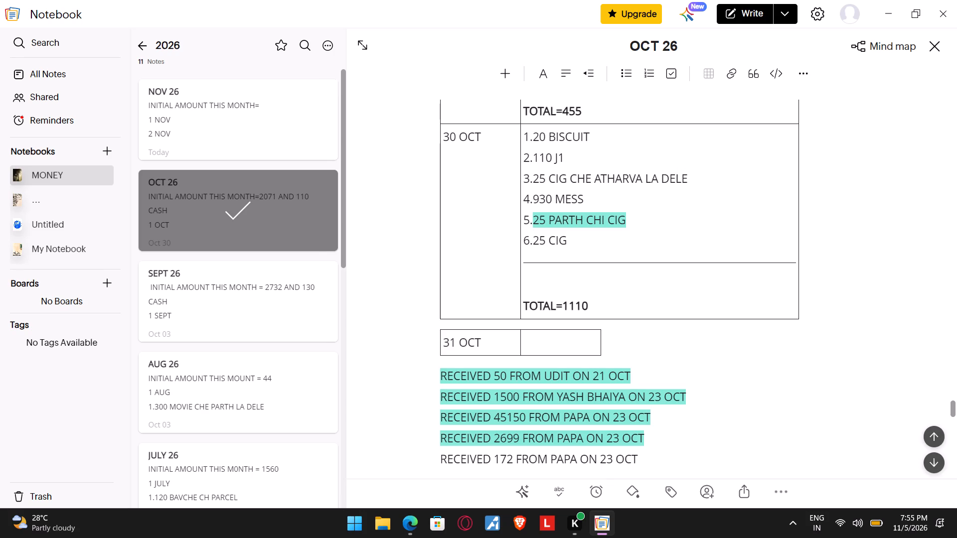
Enter "1.30 CIG" as the first 31 OCT expense and start the second item with "2." on a new line.
{"action": "scroll", "coordinate": [557, 308], "scroll_direction": "down", "scroll_amount": 7}
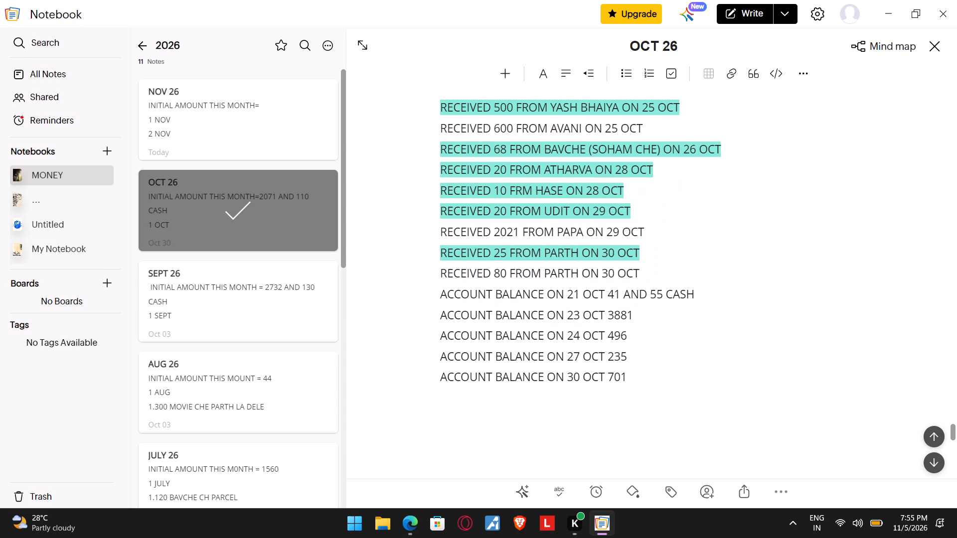
{"action": "scroll", "coordinate": [529, 423], "scroll_direction": "up", "scroll_amount": 4}
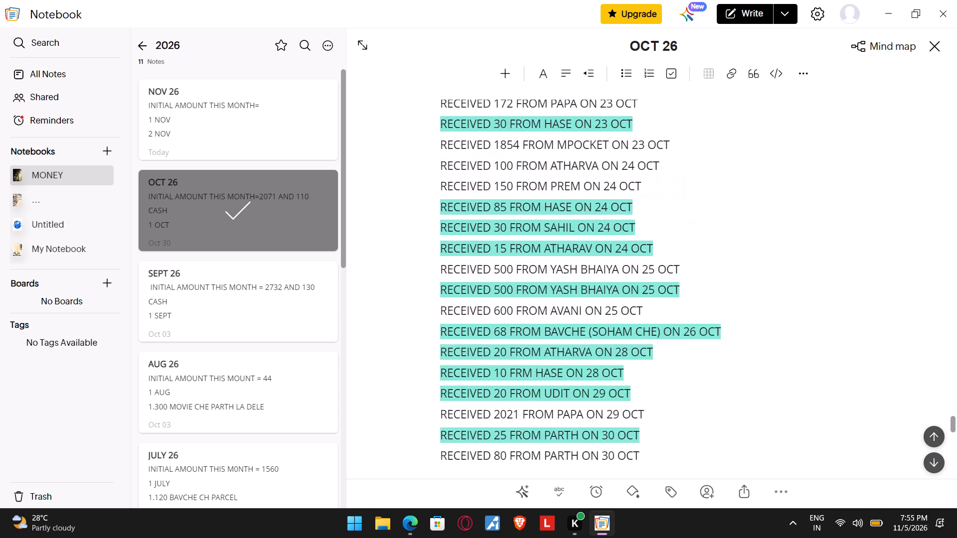
{"action": "scroll", "coordinate": [529, 423], "scroll_direction": "up", "scroll_amount": 3}
{"action": "type", "text": "1."}
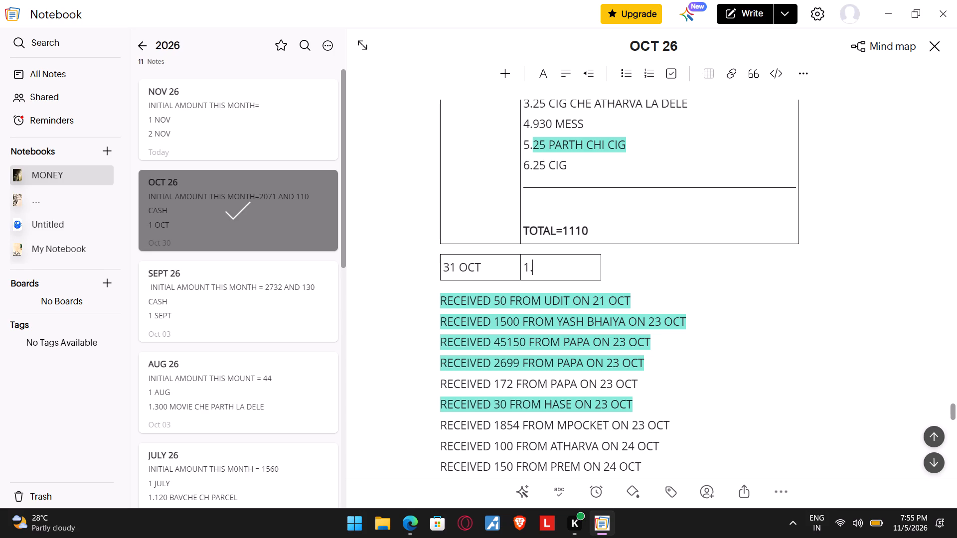
{"action": "type", "text": "30 CIG"}
{"action": "key", "text": "Return"}
{"action": "key", "text": "Return"}
{"action": "key", "text": "BackSpace"}
{"action": "type", "text": "2."}
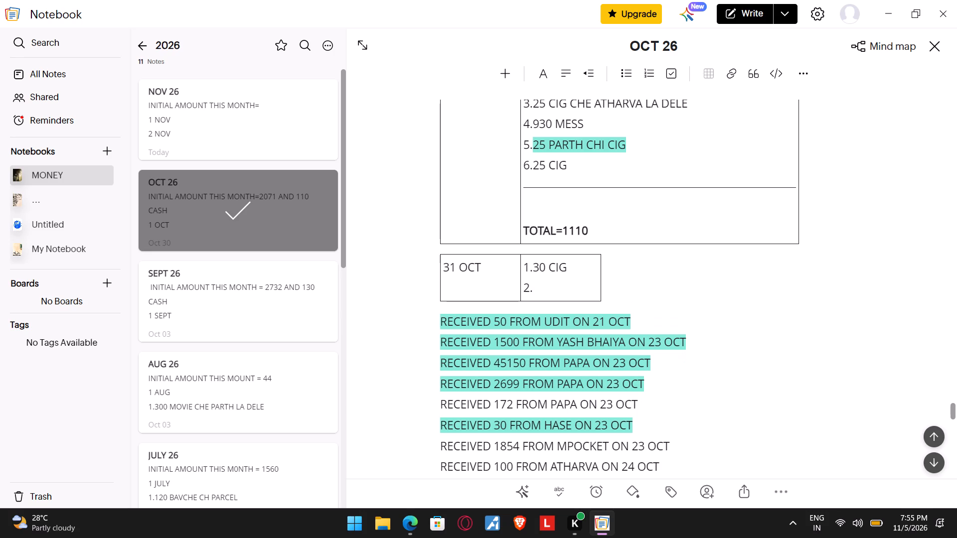
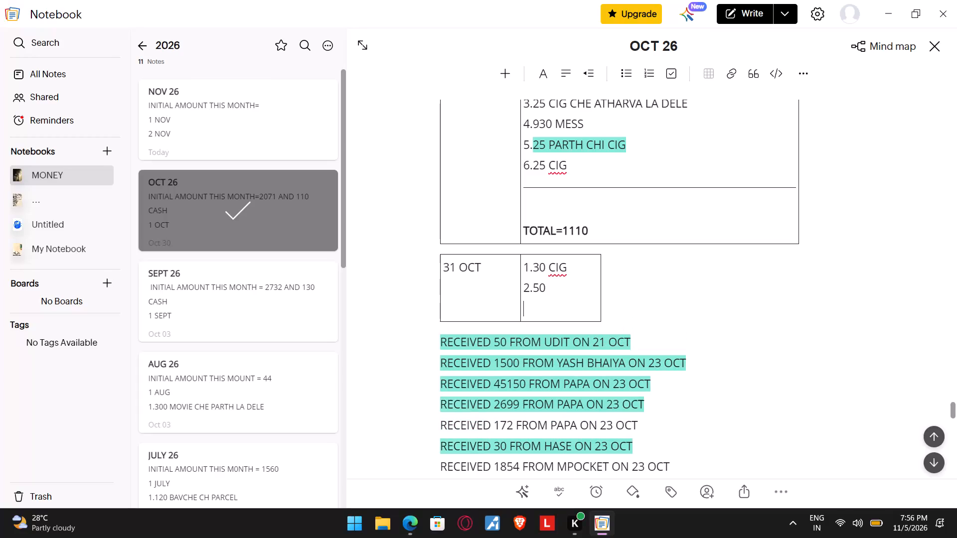
Enter "3.130 UDIT CH DARU" as the third expense in the 31 OCT cell.
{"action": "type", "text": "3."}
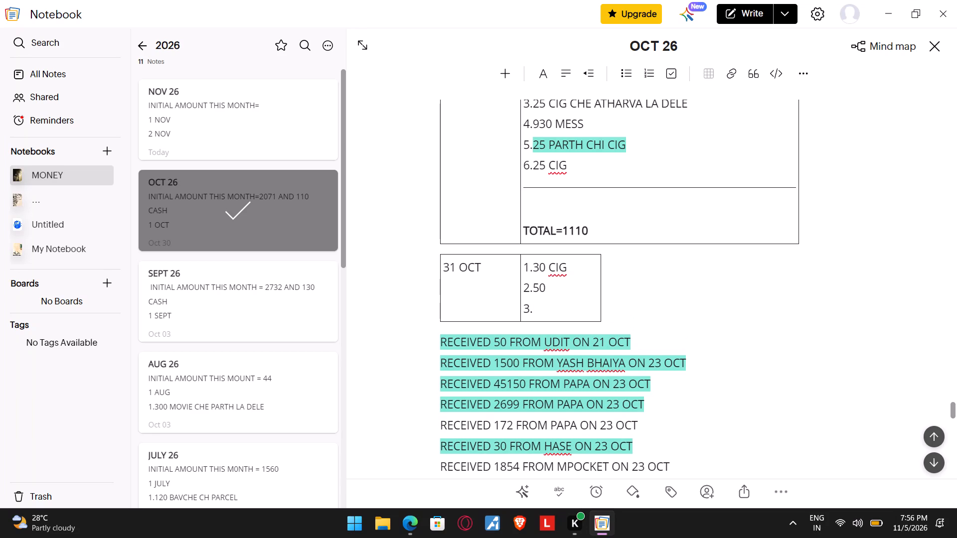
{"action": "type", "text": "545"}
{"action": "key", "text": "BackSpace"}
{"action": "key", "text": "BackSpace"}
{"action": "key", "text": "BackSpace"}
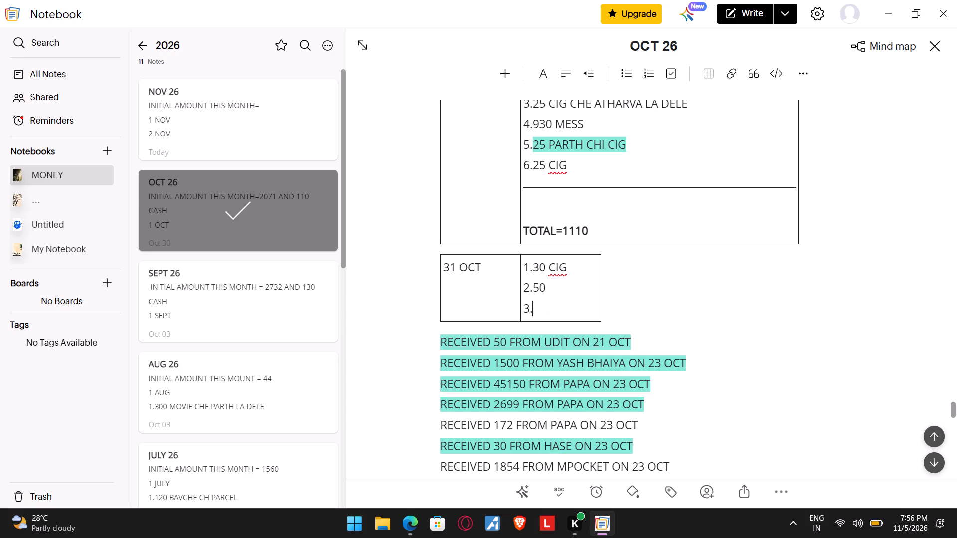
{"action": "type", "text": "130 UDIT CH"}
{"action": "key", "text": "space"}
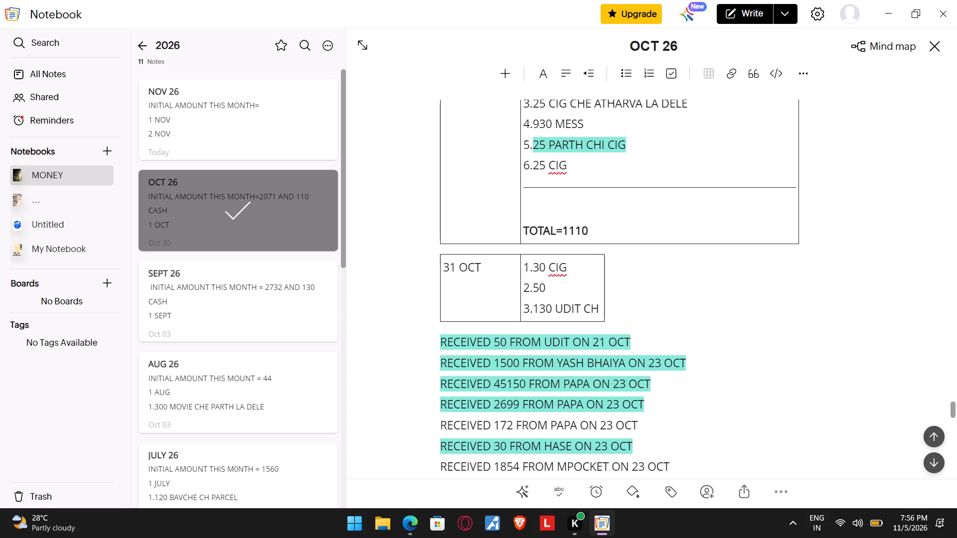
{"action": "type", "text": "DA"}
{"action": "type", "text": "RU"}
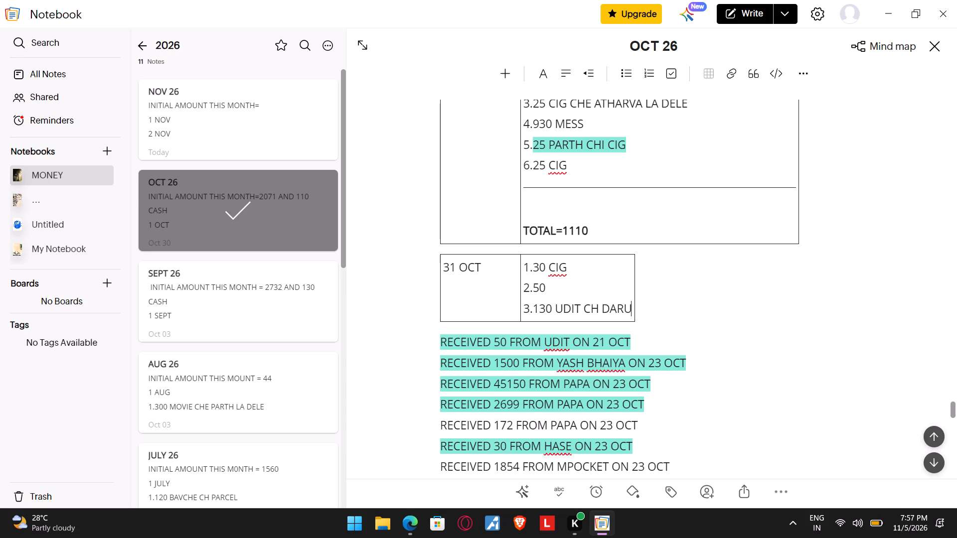
Add "4.100 ATHARVA CH J1" as the fourth 31 OCT expense and start the fifth item with "5." on a new line.
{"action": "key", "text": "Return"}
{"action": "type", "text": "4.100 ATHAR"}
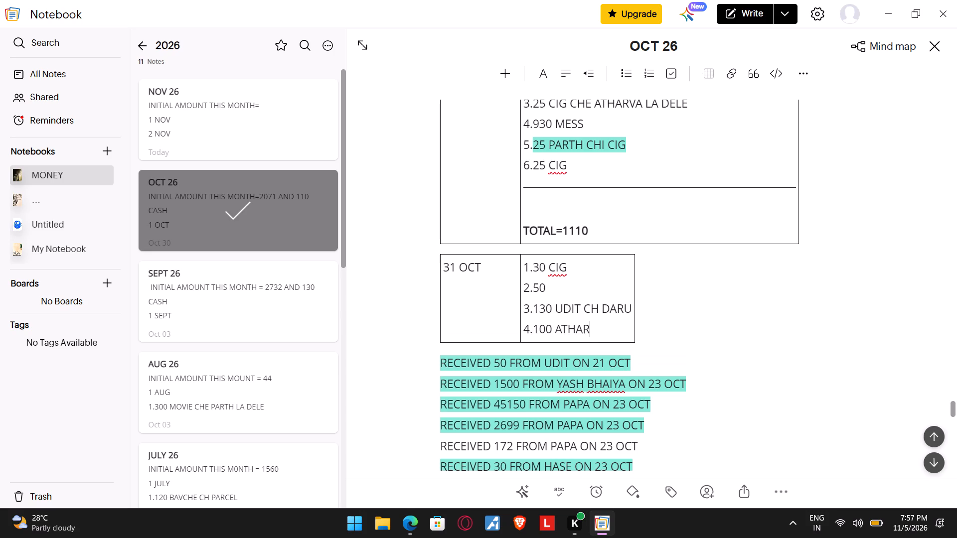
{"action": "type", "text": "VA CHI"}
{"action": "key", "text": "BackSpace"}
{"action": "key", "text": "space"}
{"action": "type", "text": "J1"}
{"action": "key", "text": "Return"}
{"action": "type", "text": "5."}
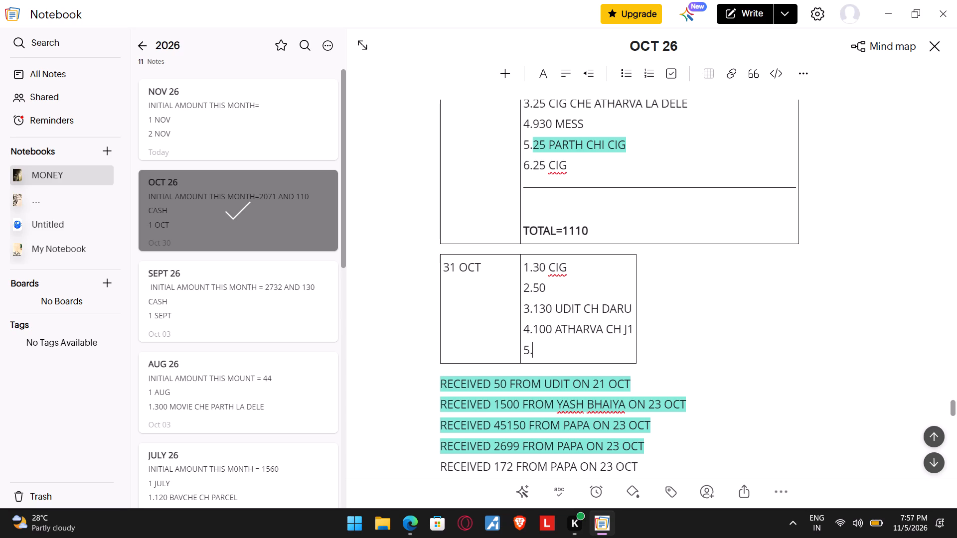
Highlight the fourth and third 31 OCT expenses in teal, leaving out their item numbers.
{"action": "left_click_drag", "start_coordinate": [632, 327], "coordinate": [534, 329]}
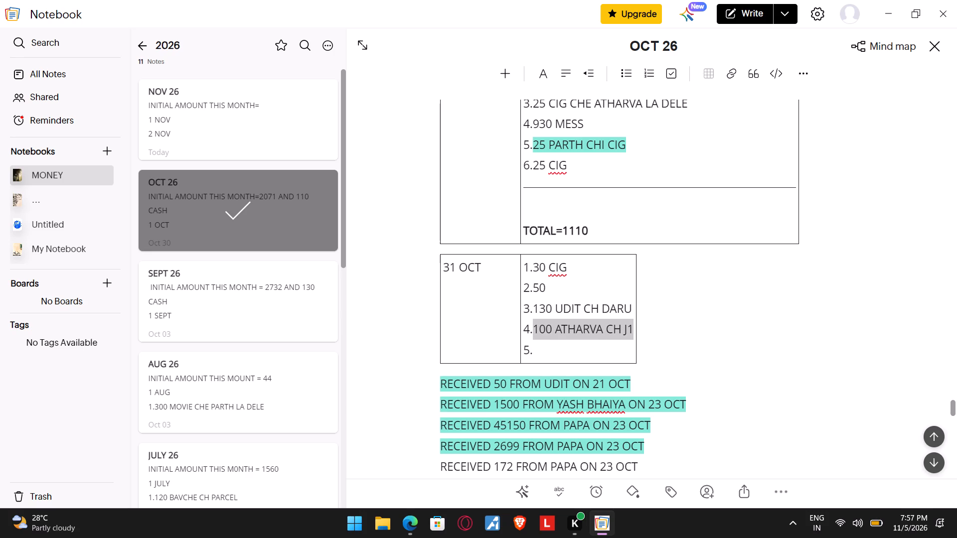
{"action": "left_click", "coordinate": [547, 68]}
{"action": "left_click", "coordinate": [559, 98]}
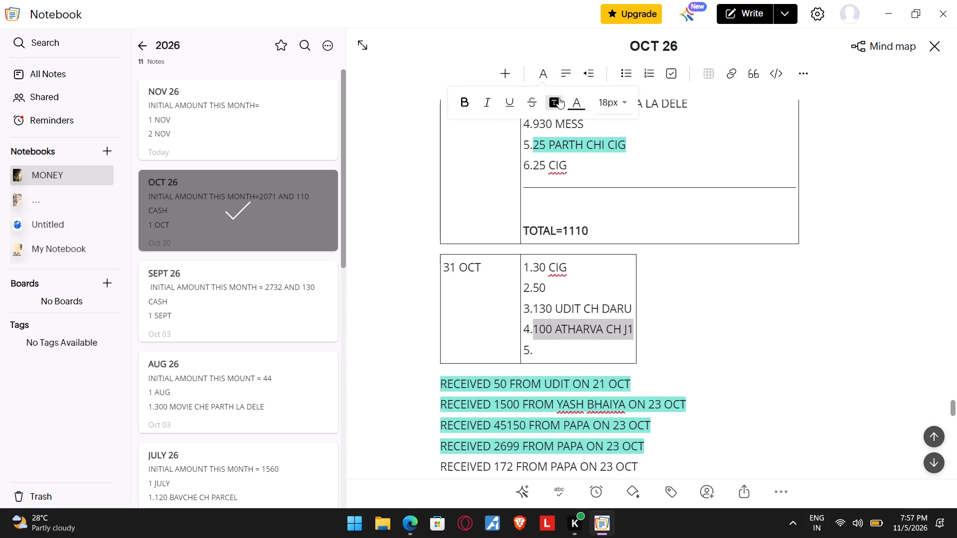
{"action": "left_click", "coordinate": [498, 160]}
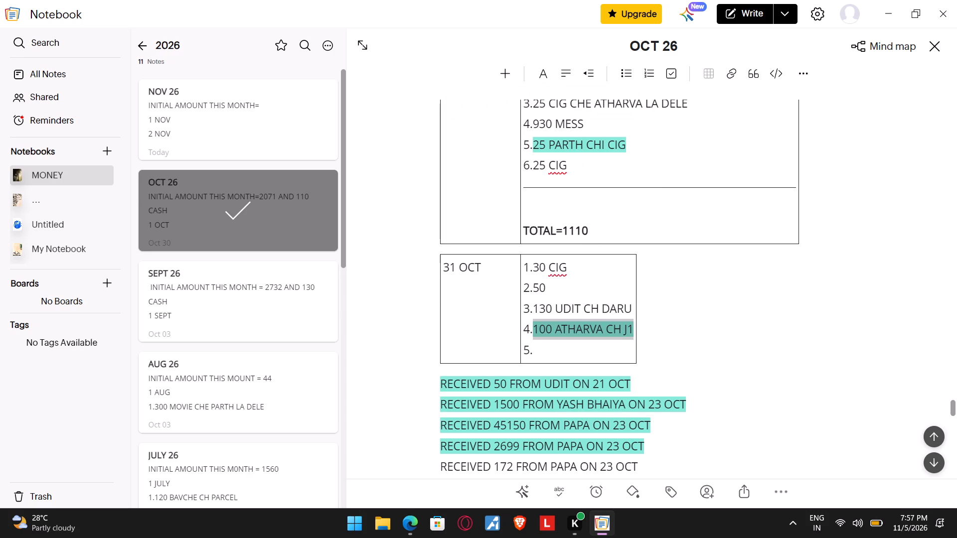
{"action": "left_click_drag", "start_coordinate": [632, 311], "coordinate": [538, 311]}
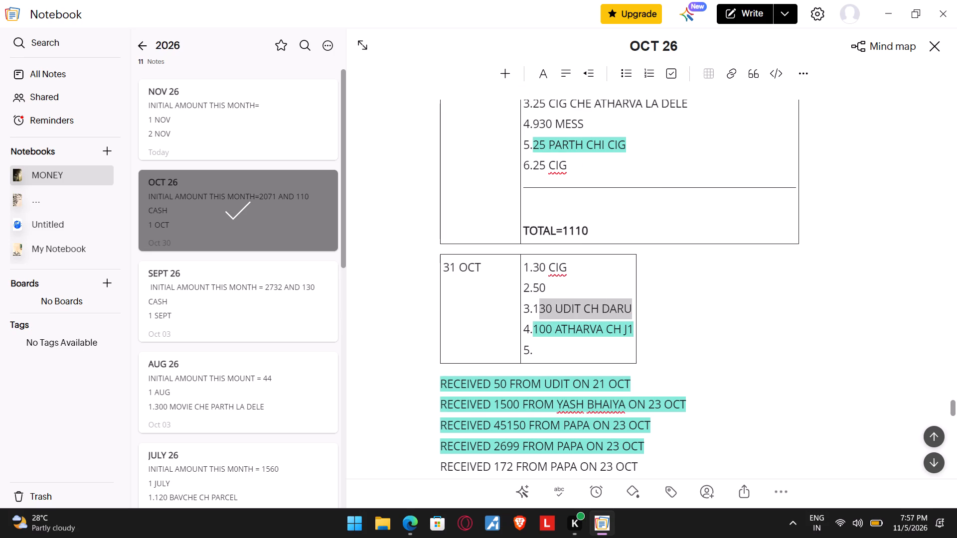
{"action": "left_click_drag", "start_coordinate": [538, 311], "coordinate": [533, 311]}
{"action": "left_click", "coordinate": [543, 76]}
{"action": "left_click", "coordinate": [556, 98]}
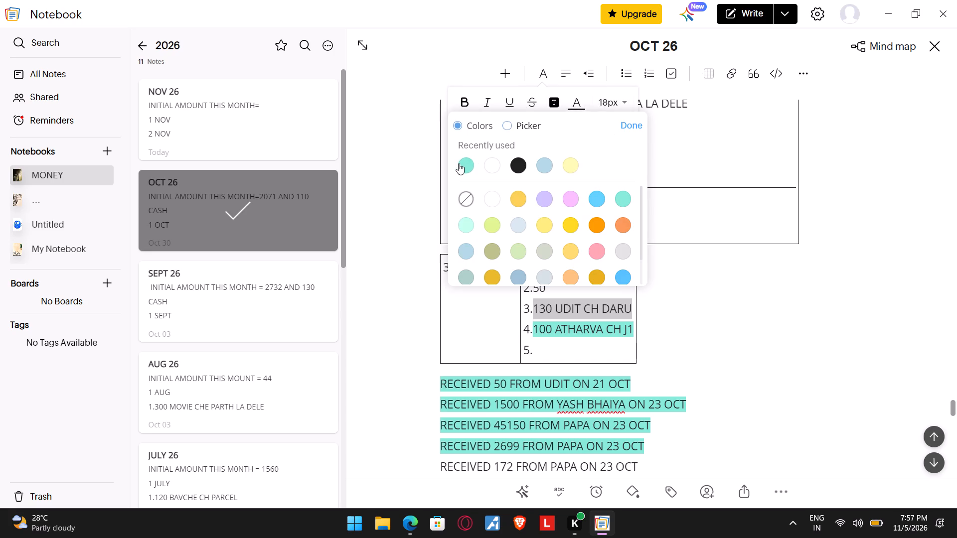
{"action": "left_click", "coordinate": [459, 163]}
Complete the fifth 31 OCT expense with "445 J1", add "6.19 JIO CH RECHARGE", and start the seventh line with "7.".
{"action": "left_click", "coordinate": [554, 352]}
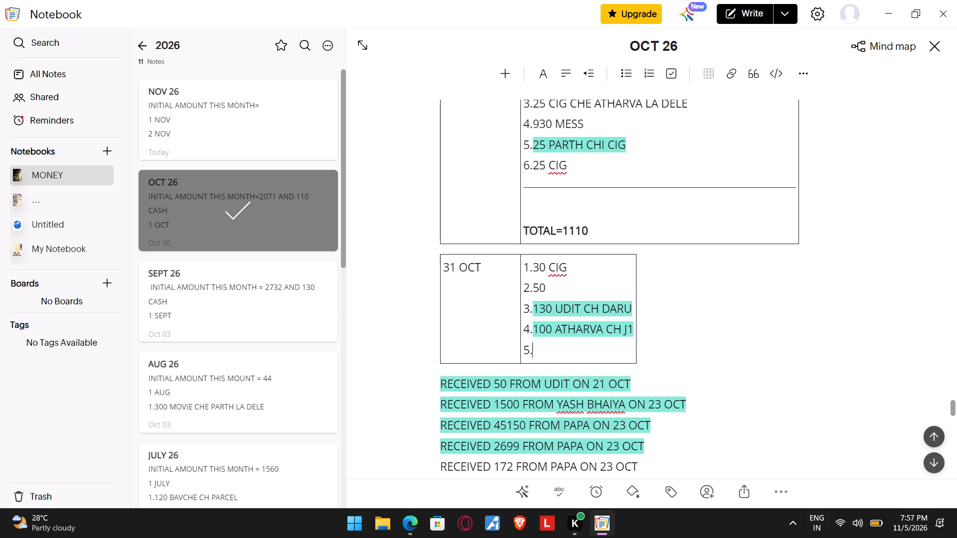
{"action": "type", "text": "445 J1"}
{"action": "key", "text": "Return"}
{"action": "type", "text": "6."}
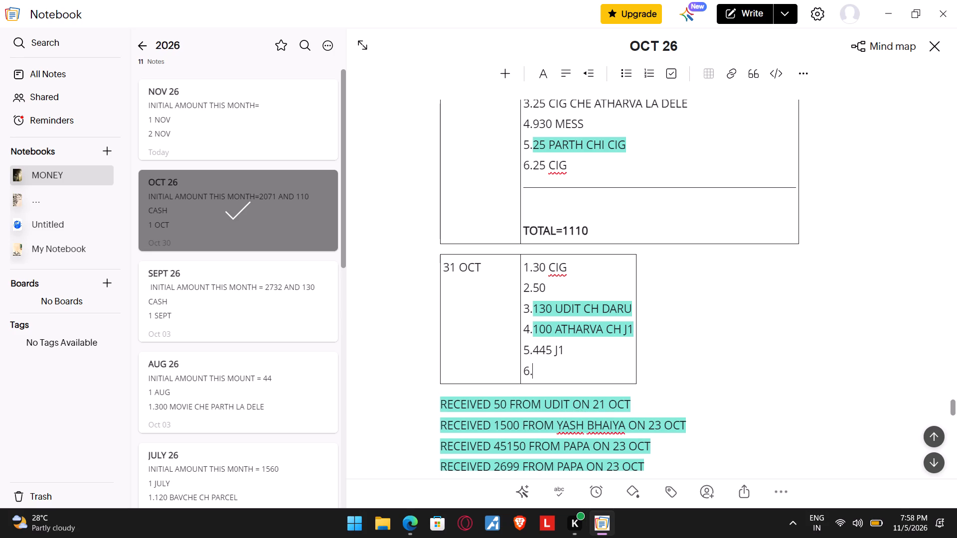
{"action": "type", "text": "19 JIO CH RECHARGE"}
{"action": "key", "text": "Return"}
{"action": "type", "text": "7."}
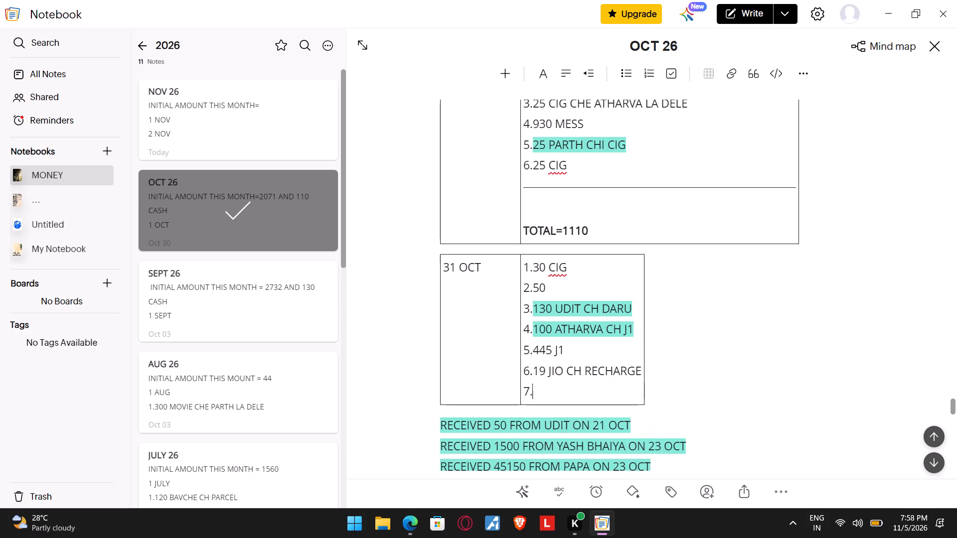
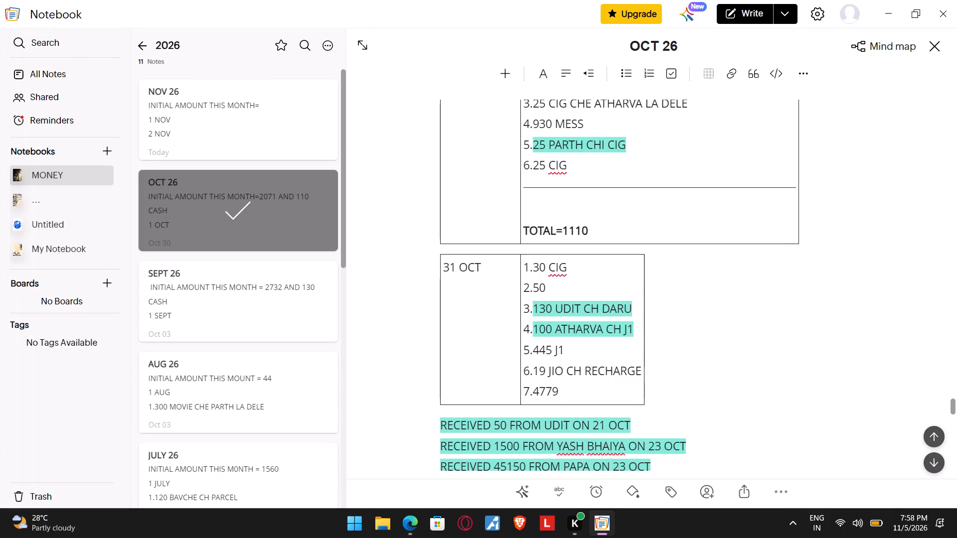
Replace the seventh 31 OCT amount with 3479 and complete the entry with the recipient's full name followed by "LA DELE".
{"action": "key", "text": "BackSpace"}
{"action": "key", "text": "BackSpace"}
{"action": "key", "text": "BackSpace"}
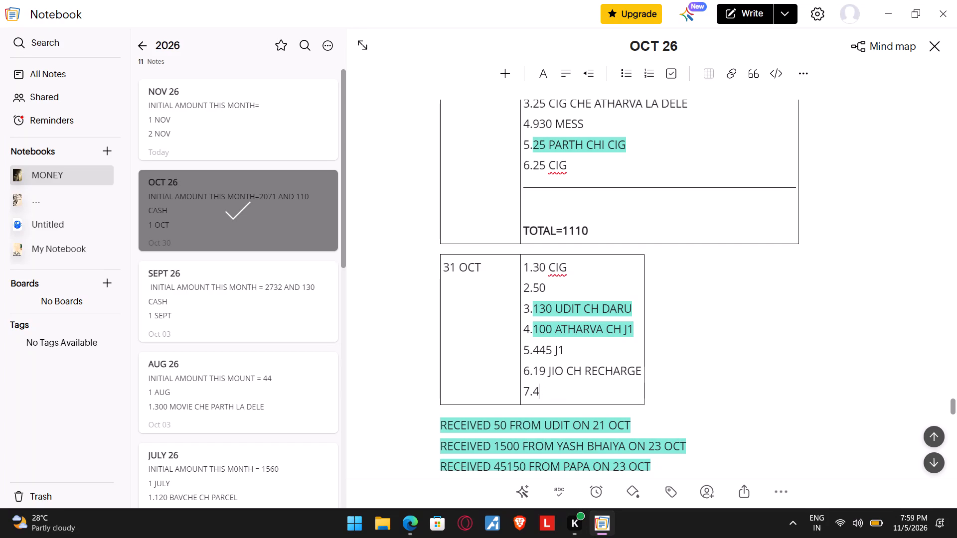
{"action": "key", "text": "BackSpace"}
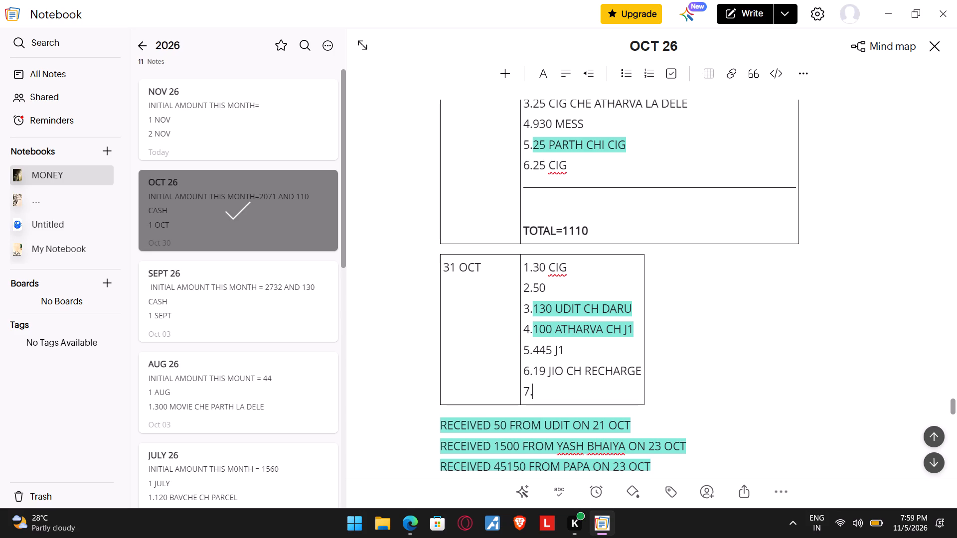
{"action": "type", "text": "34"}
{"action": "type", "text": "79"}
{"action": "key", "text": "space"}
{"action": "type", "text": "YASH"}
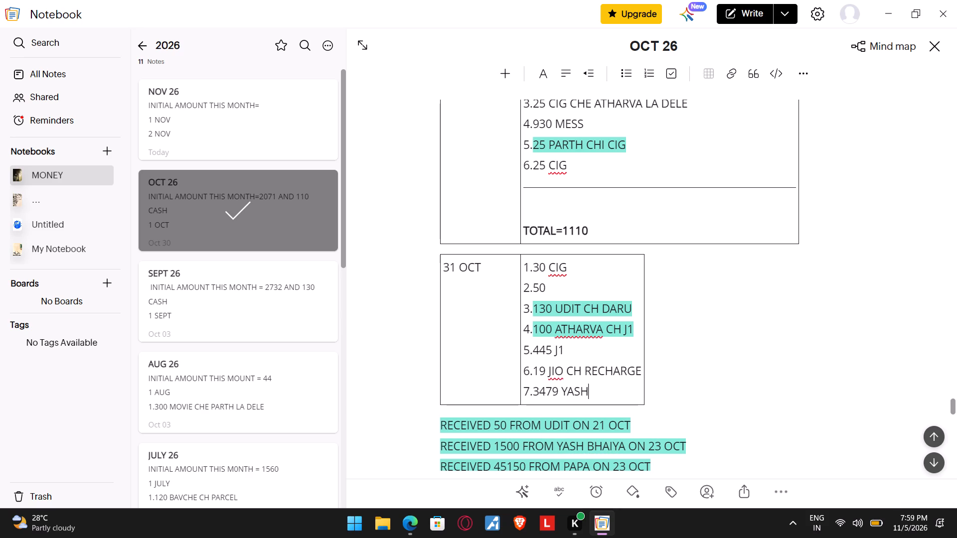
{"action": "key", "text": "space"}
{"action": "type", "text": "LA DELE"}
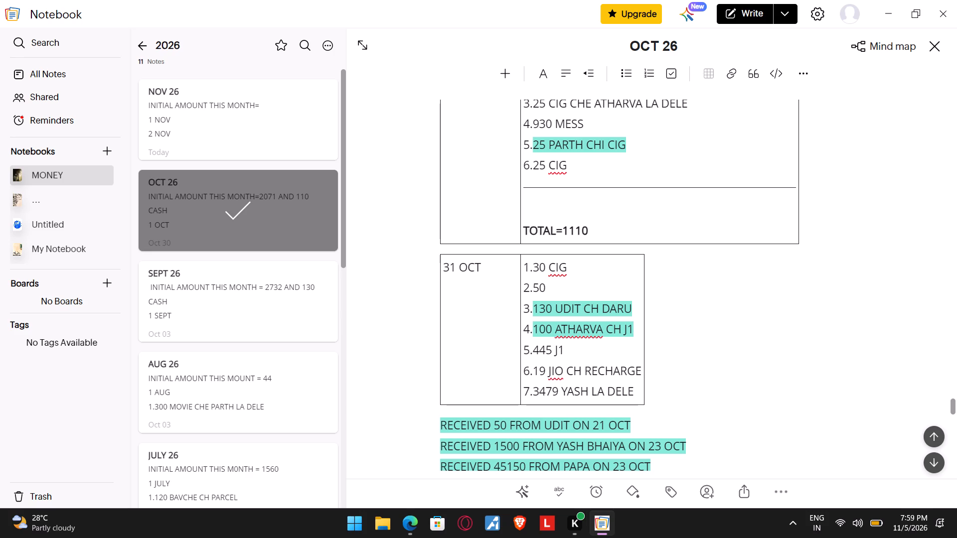
{"action": "left_click", "coordinate": [588, 390]}
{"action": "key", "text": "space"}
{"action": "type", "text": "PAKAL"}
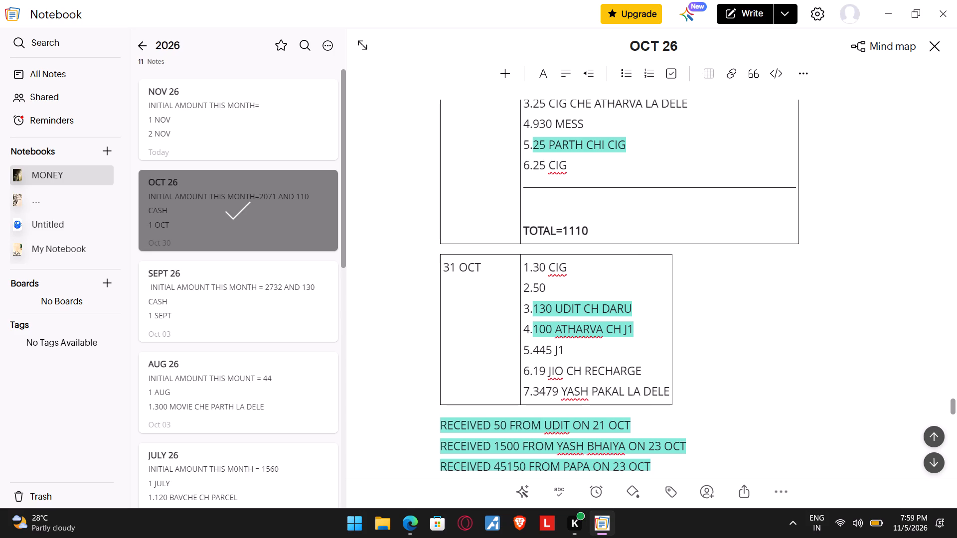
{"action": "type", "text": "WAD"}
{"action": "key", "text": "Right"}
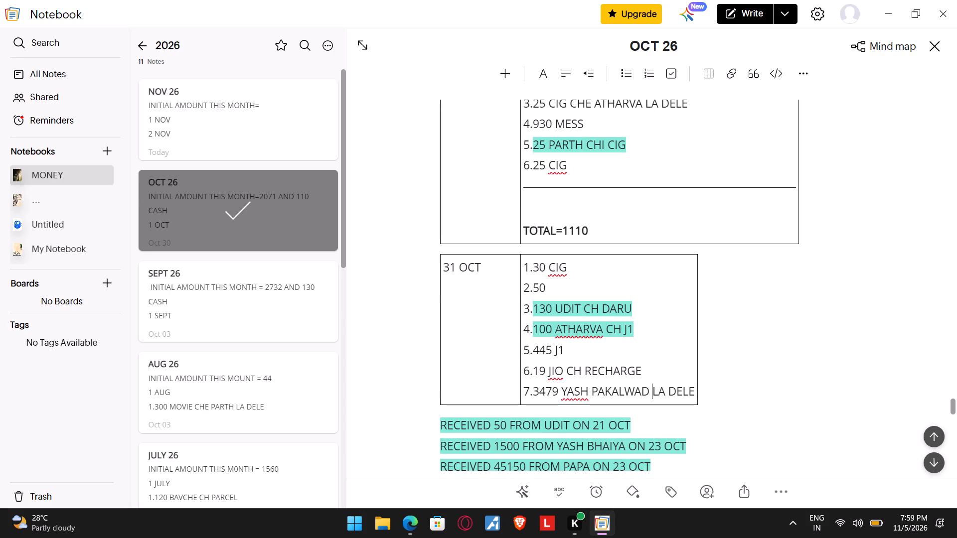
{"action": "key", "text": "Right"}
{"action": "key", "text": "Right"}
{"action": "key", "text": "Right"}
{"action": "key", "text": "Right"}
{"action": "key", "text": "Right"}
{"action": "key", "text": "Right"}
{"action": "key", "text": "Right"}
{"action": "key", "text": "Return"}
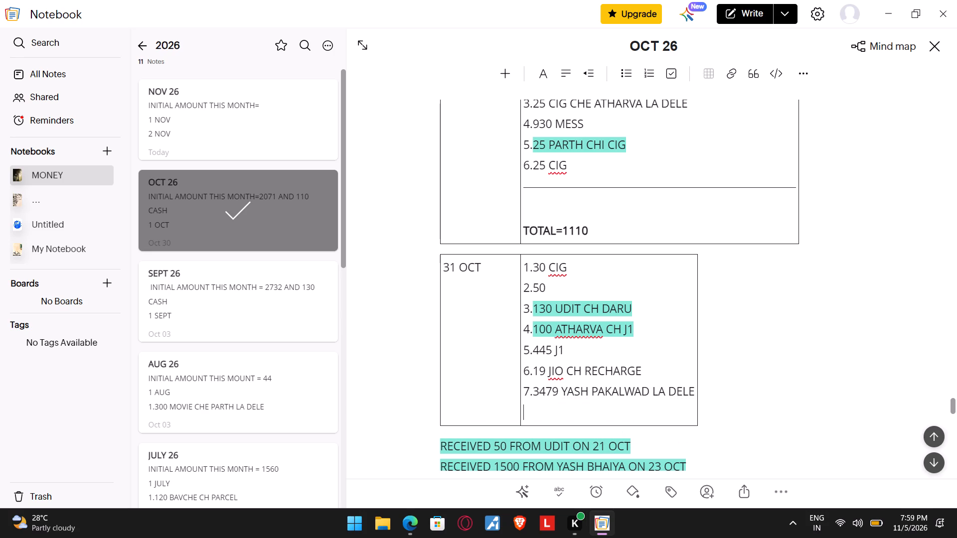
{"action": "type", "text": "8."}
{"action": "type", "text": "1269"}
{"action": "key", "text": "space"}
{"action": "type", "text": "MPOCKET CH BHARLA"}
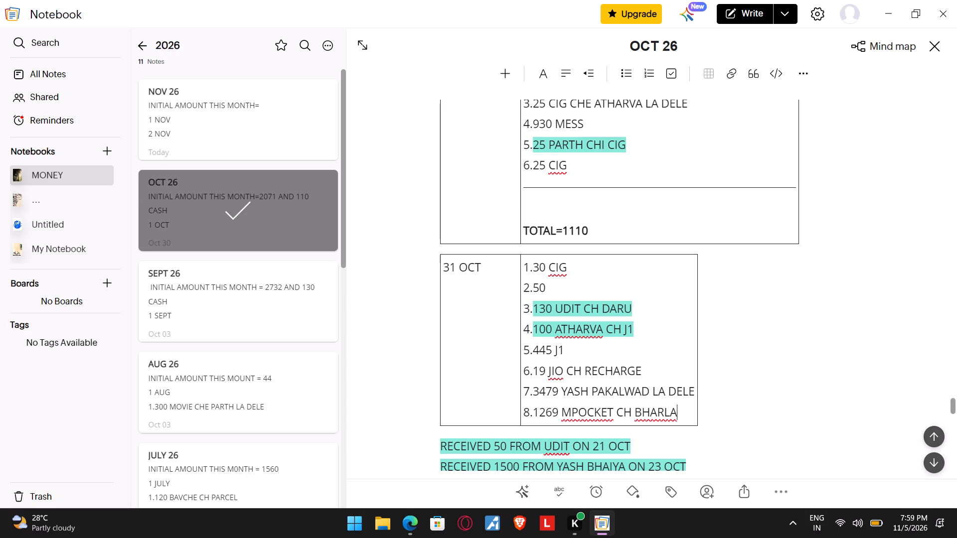
Highlight the eighth 31 OCT expense in teal, leaving out its item number.
{"action": "left_click_drag", "start_coordinate": [680, 410], "coordinate": [536, 410]}
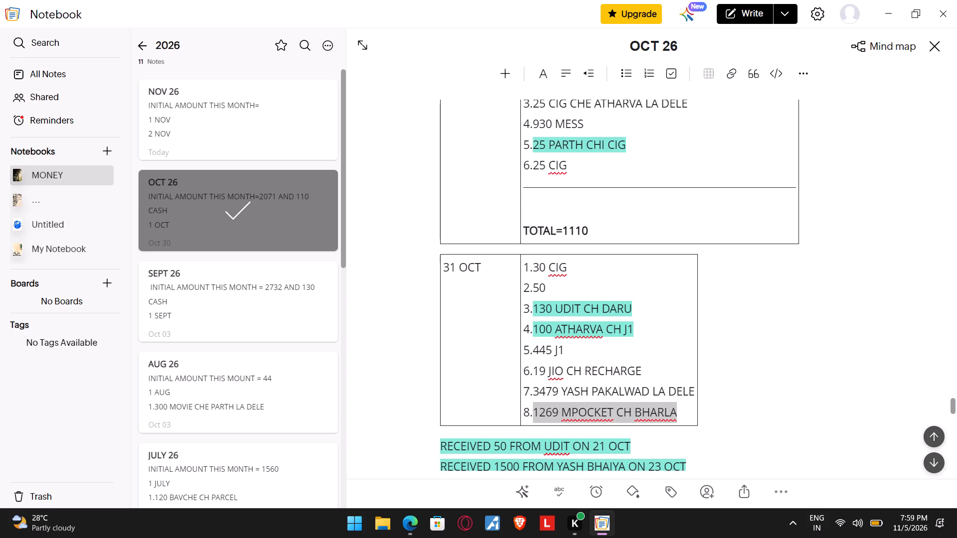
{"action": "left_click_drag", "start_coordinate": [536, 410], "coordinate": [535, 410]}
{"action": "left_click", "coordinate": [543, 72]}
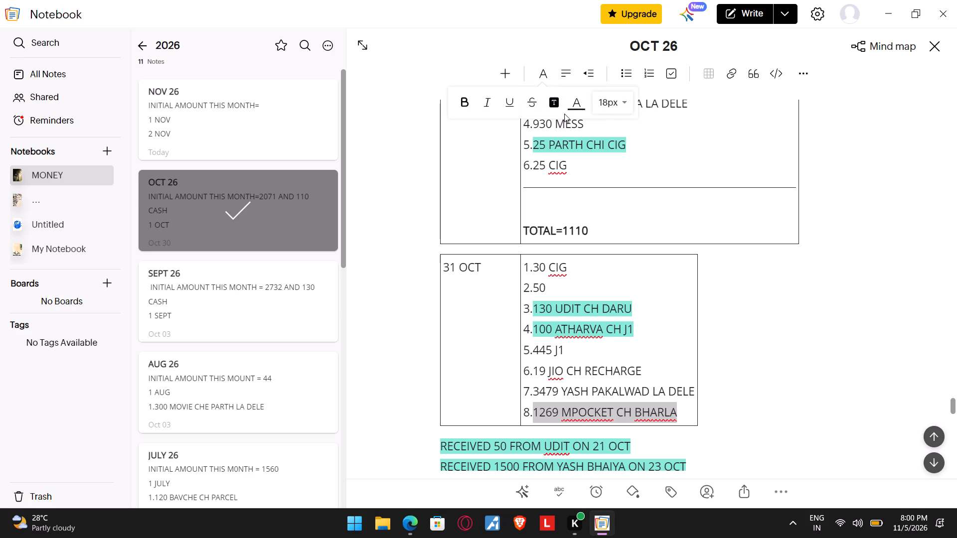
{"action": "left_click", "coordinate": [555, 101]}
{"action": "left_click", "coordinate": [464, 162]}
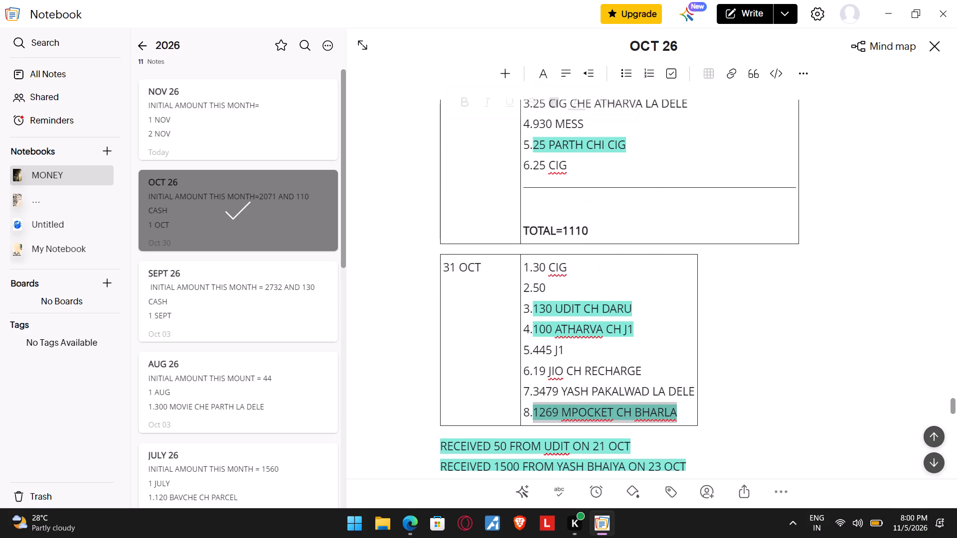
{"action": "left_click", "coordinate": [397, 221]}
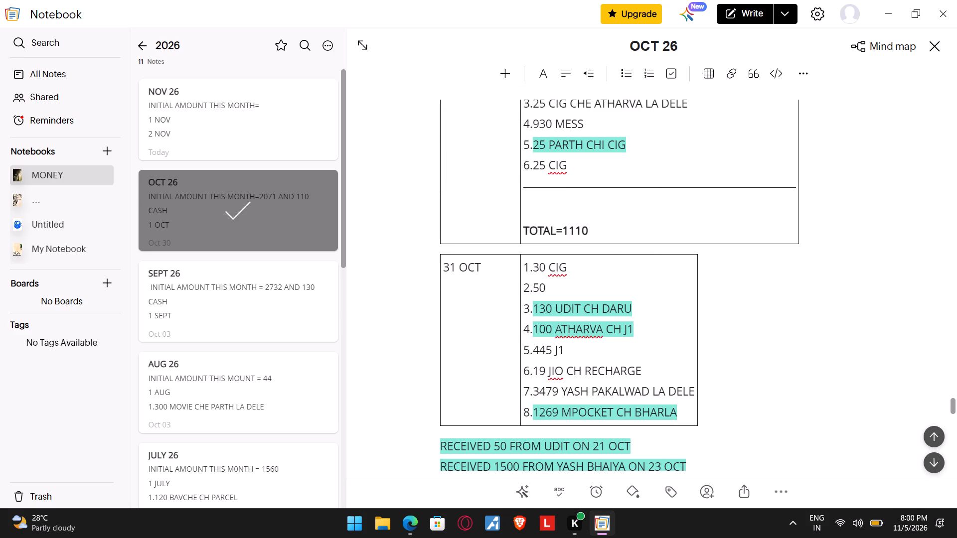
Change the amount of the seventh 31 OCT expense to 4779.
{"action": "left_click", "coordinate": [545, 392]}
{"action": "key", "text": "BackSpace"}
{"action": "key", "text": "BackSpace"}
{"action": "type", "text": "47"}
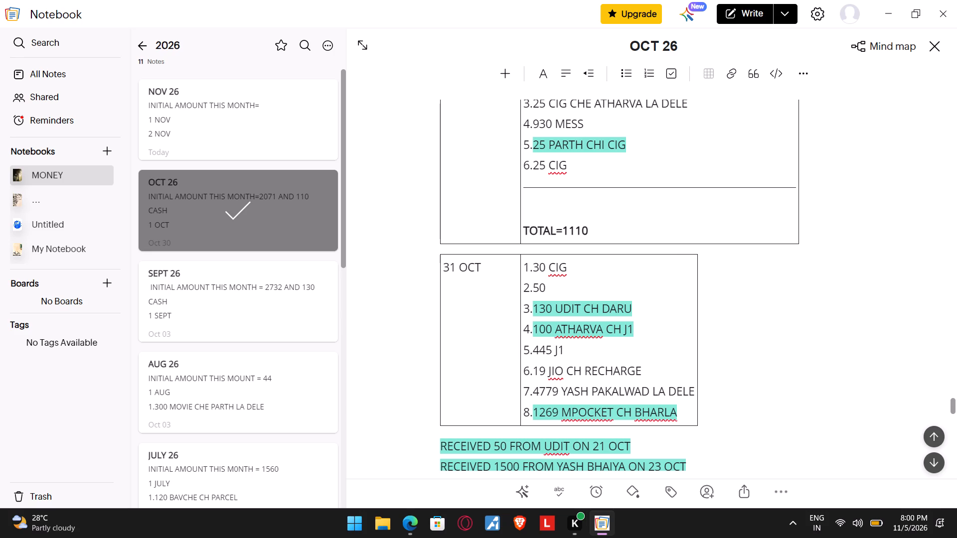
Add "9.19 JIO CH RECHARGE" as the ninth 31 OCT expense, without highlighting.
{"action": "left_click", "coordinate": [679, 411]}
{"action": "key", "text": "Return"}
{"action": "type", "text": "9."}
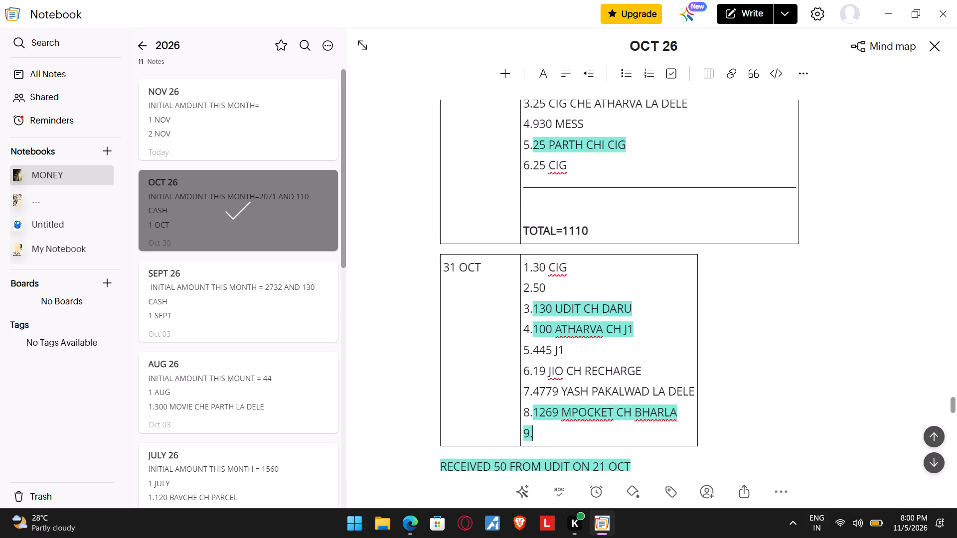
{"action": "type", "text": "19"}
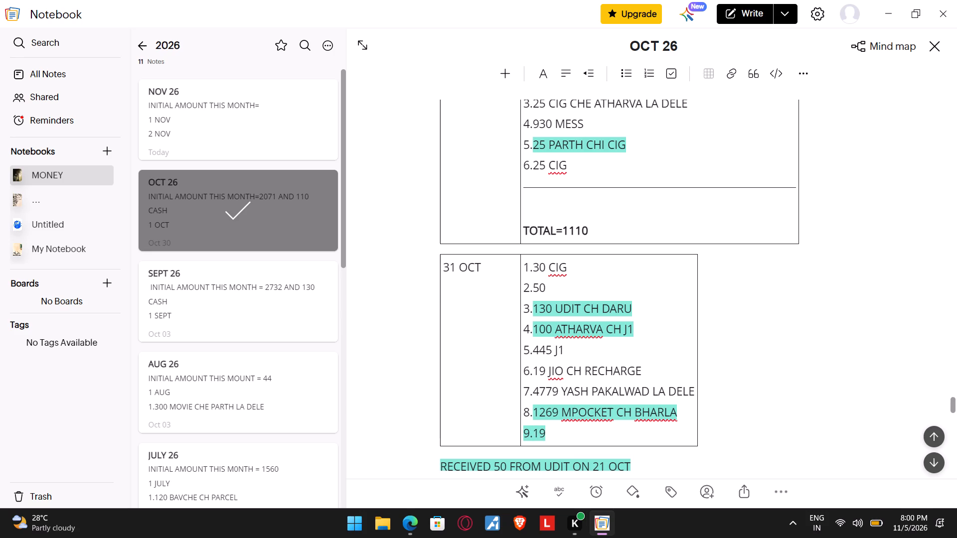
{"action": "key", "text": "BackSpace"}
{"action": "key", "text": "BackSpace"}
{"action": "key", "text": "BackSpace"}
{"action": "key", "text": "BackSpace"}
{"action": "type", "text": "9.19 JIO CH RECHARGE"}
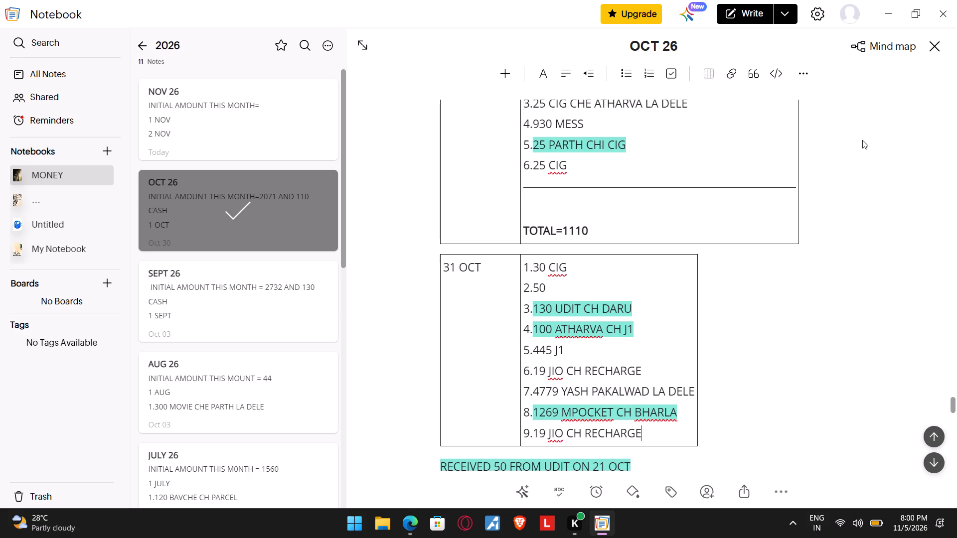
Insert a horizontal divider below the 31 OCT expenses and add a bold "TOTAL=" label under it.
{"action": "left_click", "coordinate": [794, 70]}
{"action": "left_click", "coordinate": [798, 74]}
{"action": "left_click", "coordinate": [788, 97]}
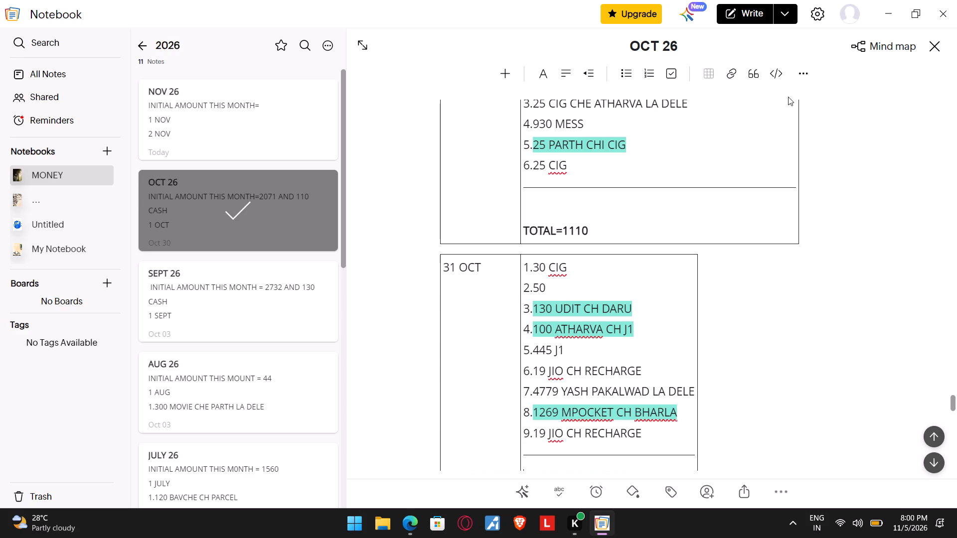
{"action": "scroll", "coordinate": [665, 247], "scroll_direction": "down", "scroll_amount": 1}
{"action": "key", "text": "ctrl+b"}
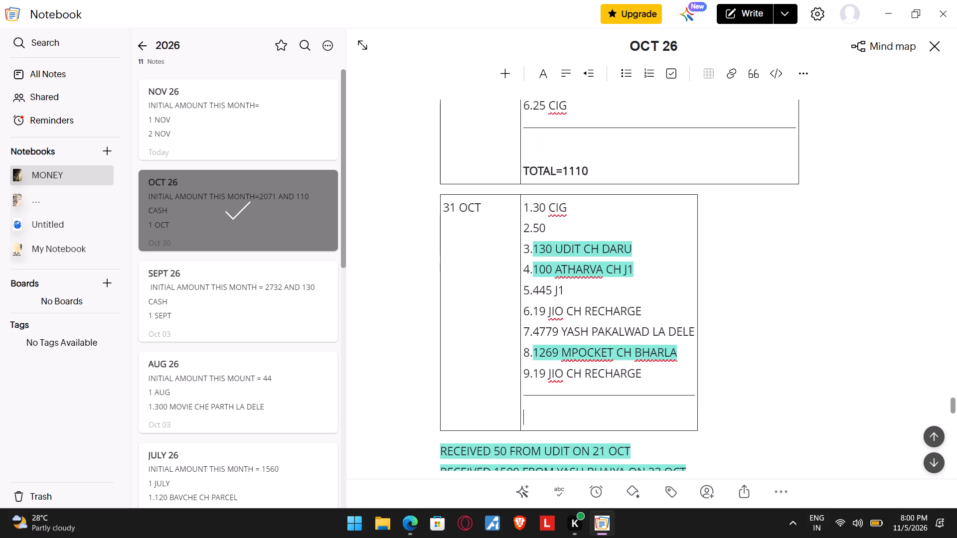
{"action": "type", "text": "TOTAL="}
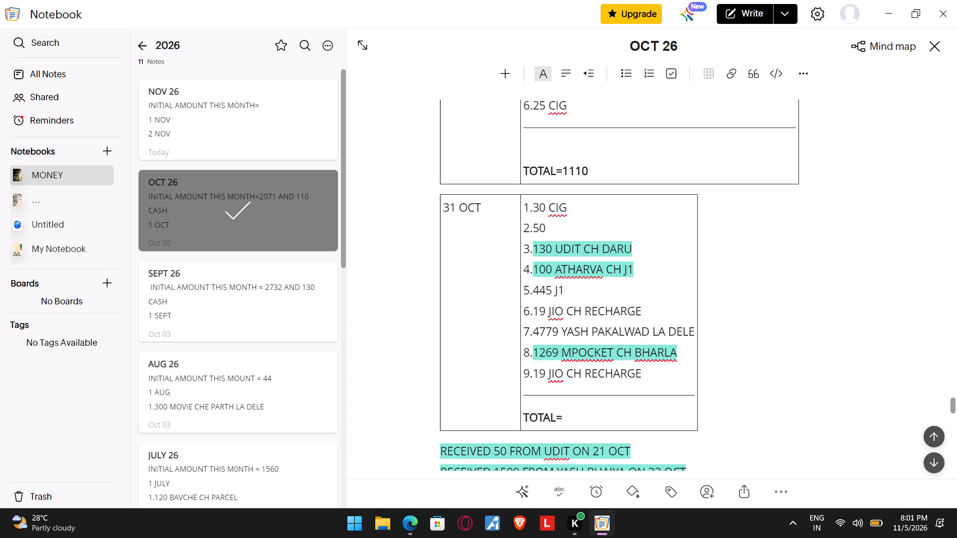
Add "RECEIVED 200 FROM SAHIL ON 31 OCT" below the last 30 OCT receipt, ahead of the account balances.
{"action": "scroll", "coordinate": [665, 247], "scroll_direction": "down", "scroll_amount": 5}
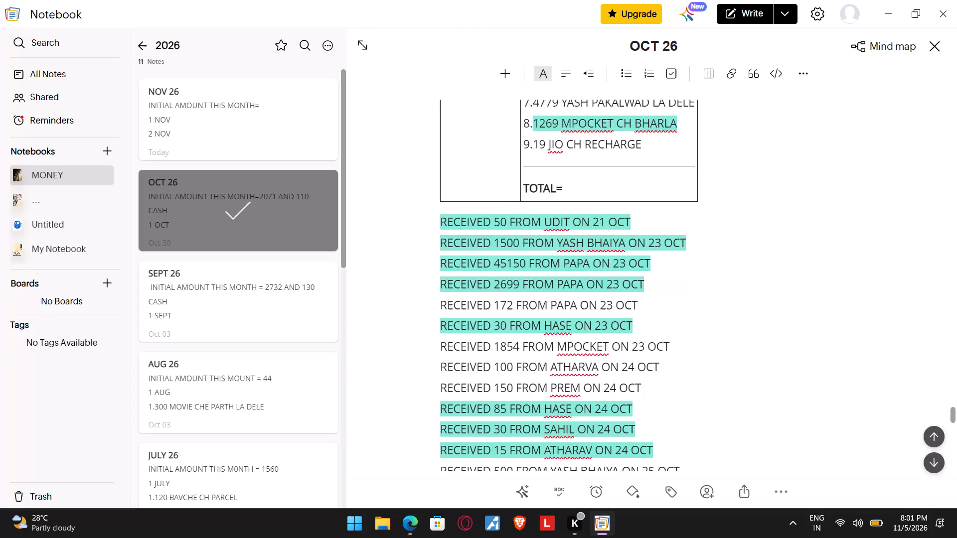
{"action": "scroll", "coordinate": [665, 247], "scroll_direction": "down", "scroll_amount": 4}
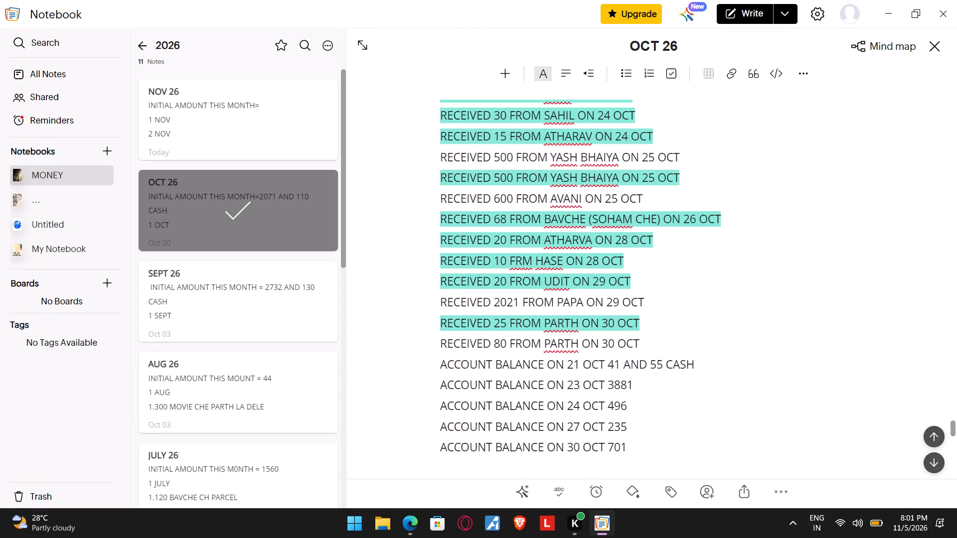
{"action": "left_click", "coordinate": [644, 349]}
{"action": "key", "text": "Return"}
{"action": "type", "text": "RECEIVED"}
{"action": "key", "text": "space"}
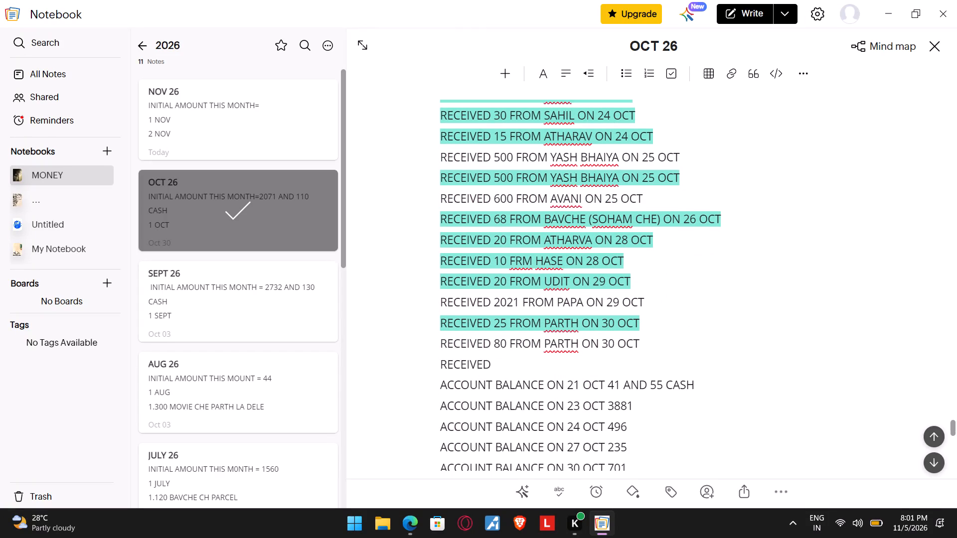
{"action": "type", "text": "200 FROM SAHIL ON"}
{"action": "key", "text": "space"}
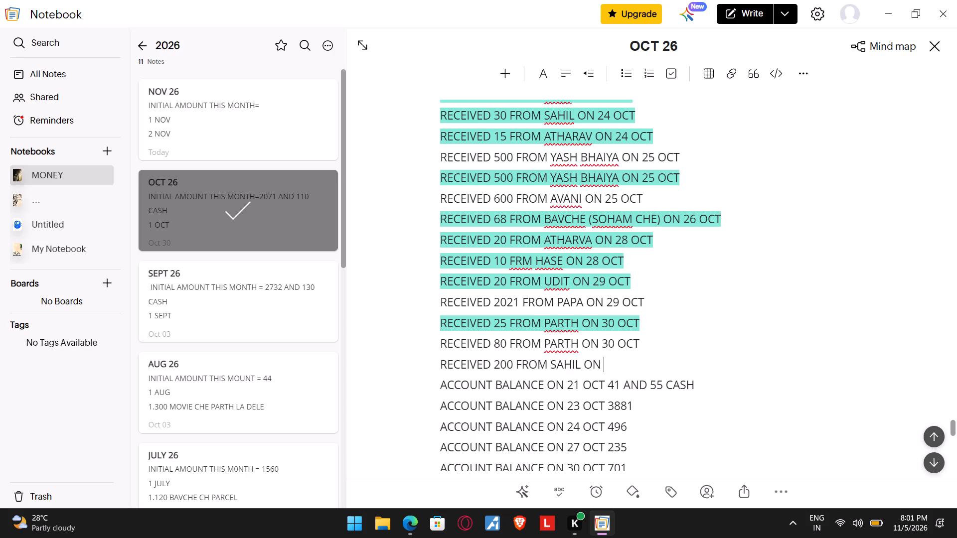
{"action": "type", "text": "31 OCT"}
Add "RECEIVED 130 FROM UDIT ON 31 OCT" as the next line in the receipts list.
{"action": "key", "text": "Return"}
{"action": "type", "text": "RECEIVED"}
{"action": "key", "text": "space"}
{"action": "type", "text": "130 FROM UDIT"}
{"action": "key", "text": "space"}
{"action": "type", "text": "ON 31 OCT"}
Add "RECEIVED 100 FROM ATHARVA ON 31 OCT" on a new line in the receipts list.
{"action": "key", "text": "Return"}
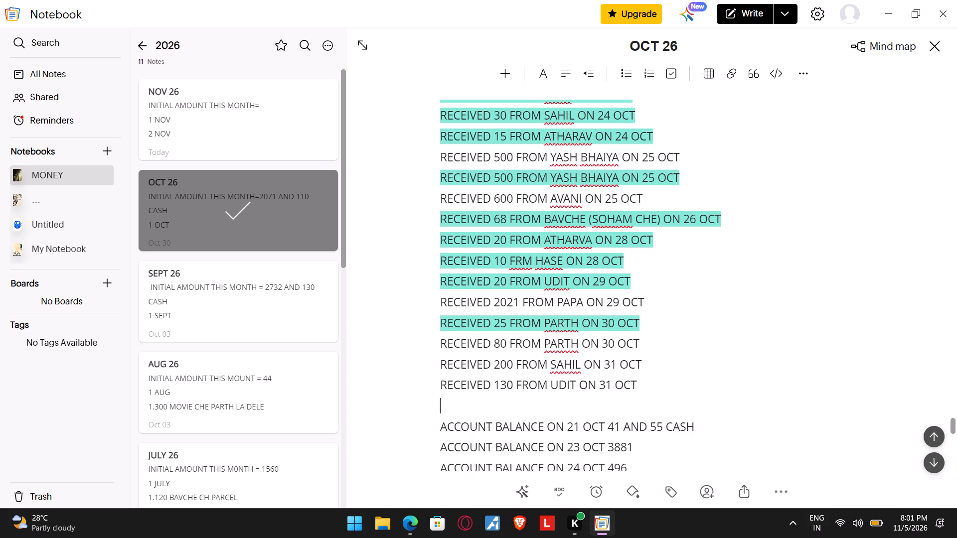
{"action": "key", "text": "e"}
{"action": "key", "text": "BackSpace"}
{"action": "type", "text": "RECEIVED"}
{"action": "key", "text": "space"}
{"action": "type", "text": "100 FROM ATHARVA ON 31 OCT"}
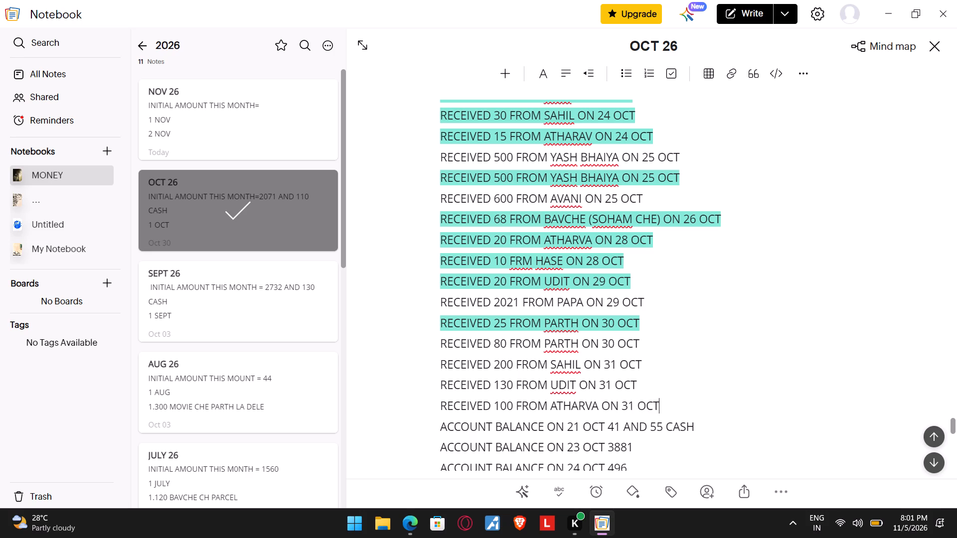
Add a 31 OCT receipt of 1269 on a new line, from the surname used in the seventh 31 OCT expense.
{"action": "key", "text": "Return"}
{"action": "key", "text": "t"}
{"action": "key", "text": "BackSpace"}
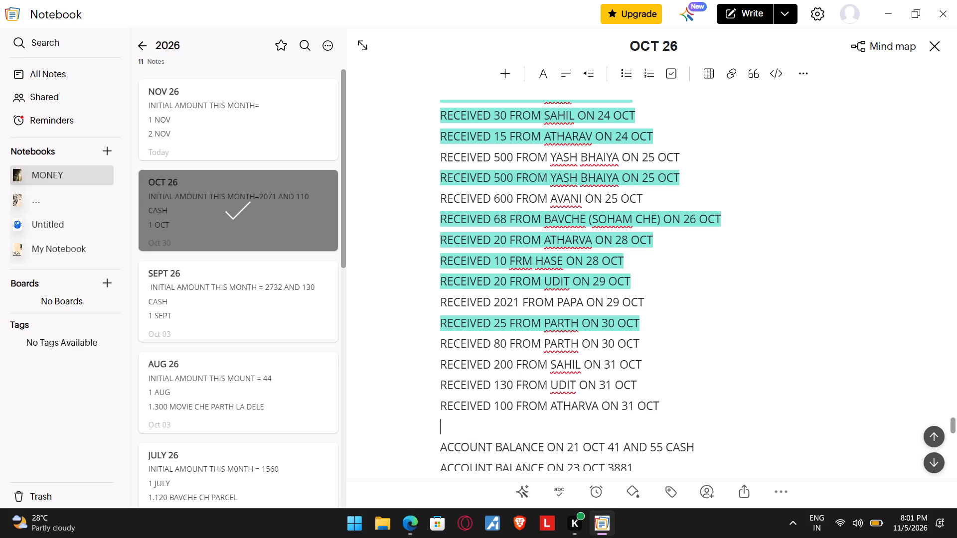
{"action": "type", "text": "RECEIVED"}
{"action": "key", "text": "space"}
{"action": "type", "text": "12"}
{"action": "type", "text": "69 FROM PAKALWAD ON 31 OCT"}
Add a 31 OCT receipt of 31 on a new line, from the same surname as the 1269 receipt above it.
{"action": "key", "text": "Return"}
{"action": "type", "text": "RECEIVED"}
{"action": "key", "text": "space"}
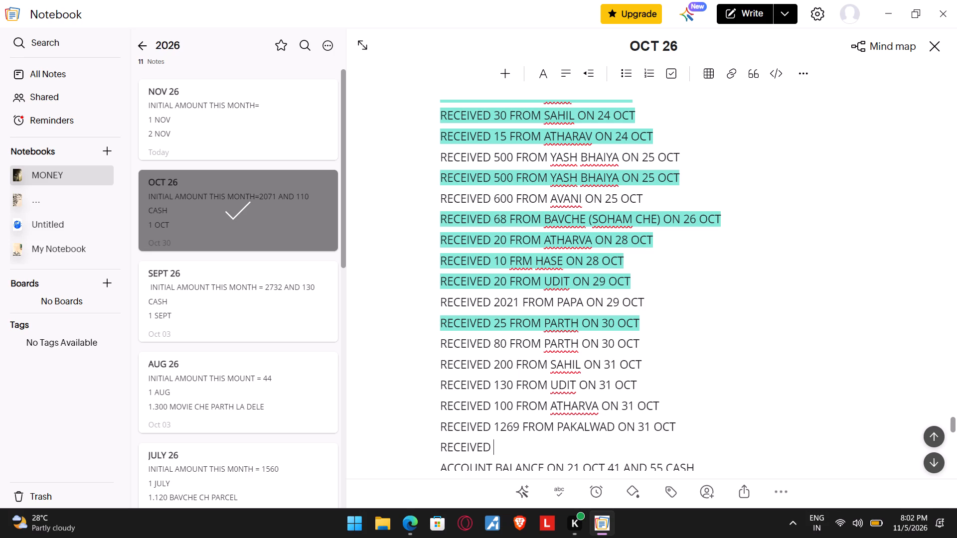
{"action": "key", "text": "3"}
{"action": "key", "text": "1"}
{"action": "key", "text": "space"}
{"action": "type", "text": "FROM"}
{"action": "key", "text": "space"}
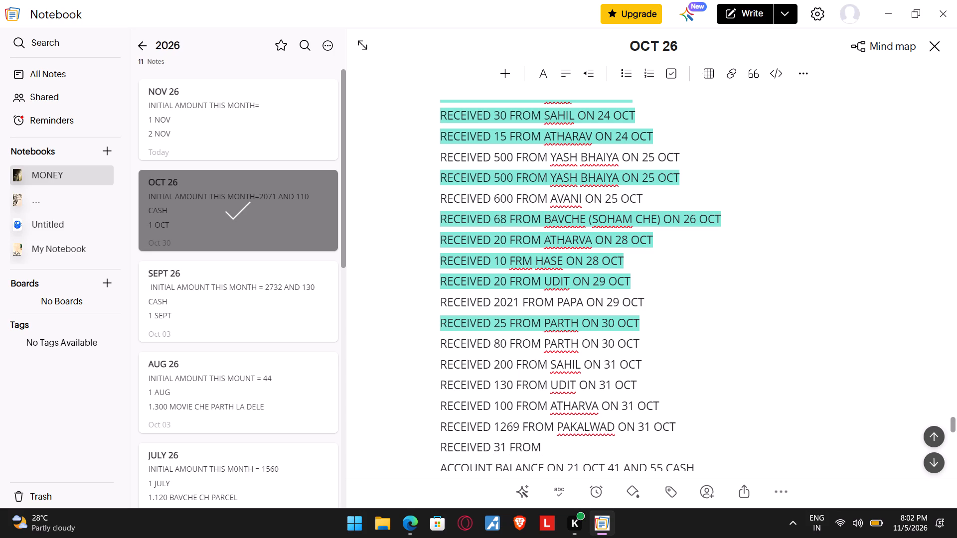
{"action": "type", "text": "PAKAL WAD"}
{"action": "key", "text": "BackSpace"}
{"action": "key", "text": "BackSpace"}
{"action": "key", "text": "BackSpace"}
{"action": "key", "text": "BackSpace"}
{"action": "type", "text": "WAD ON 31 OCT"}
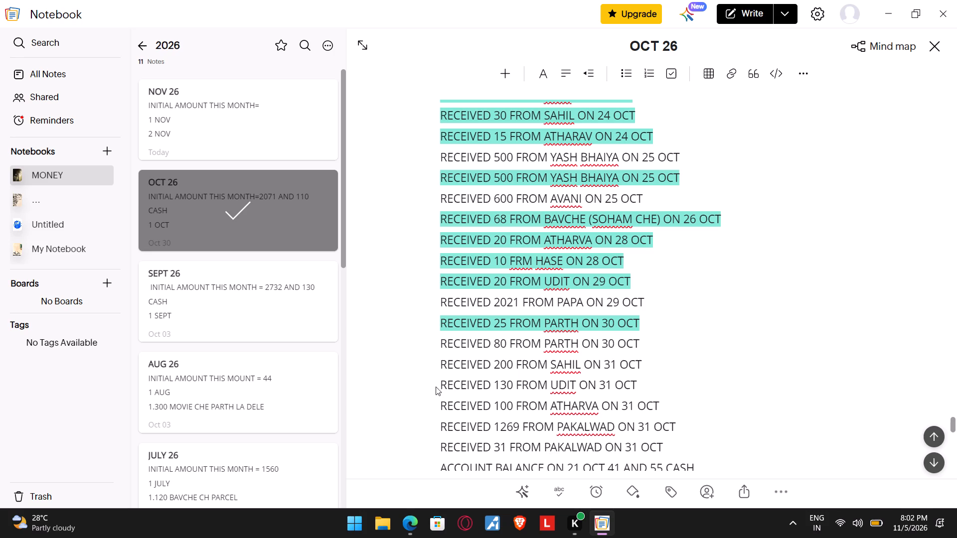
Highlight the 130, 100 and 1269 receipts of 31 OCT with the same teal background as the earlier highlighted receipts.
{"action": "left_click_drag", "start_coordinate": [441, 384], "coordinate": [676, 430]}
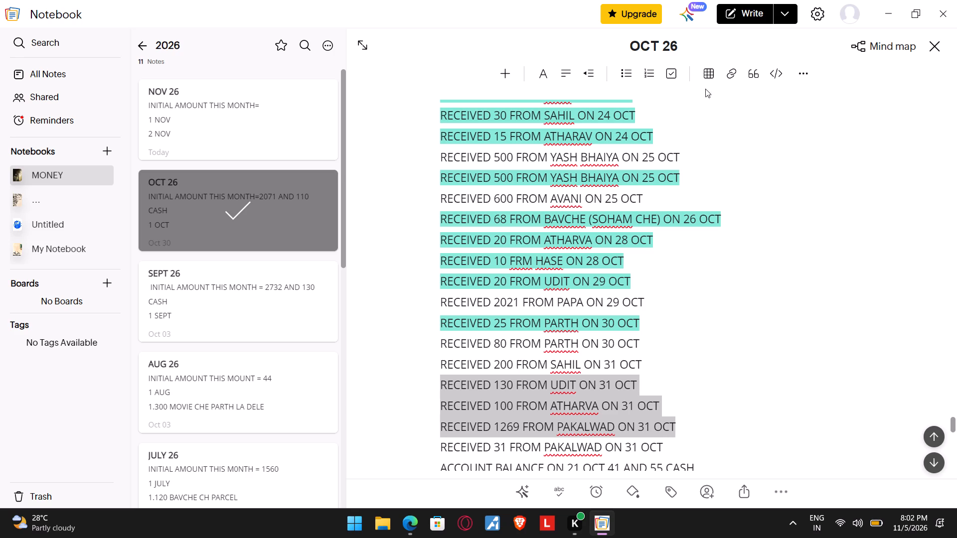
{"action": "left_click", "coordinate": [539, 68]}
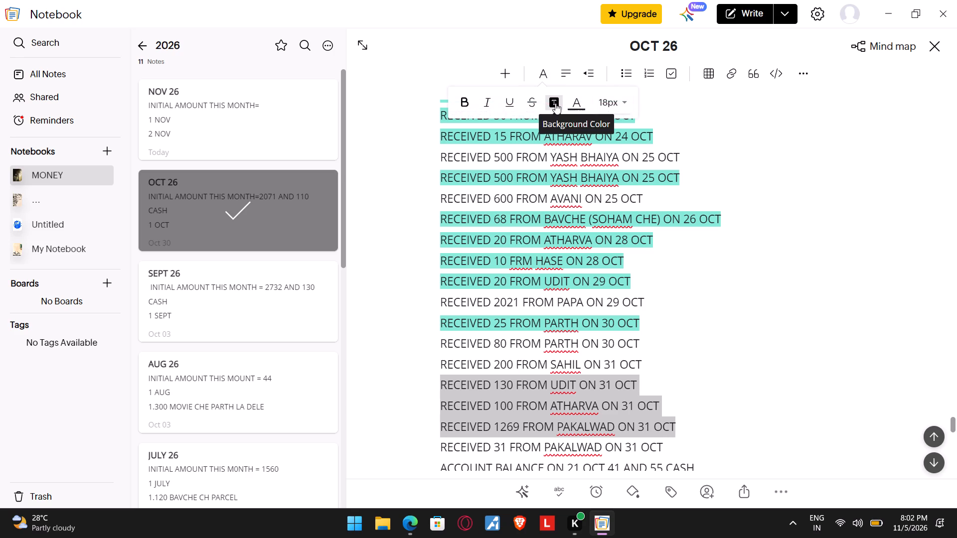
{"action": "left_click", "coordinate": [555, 103]}
{"action": "left_click", "coordinate": [471, 160]}
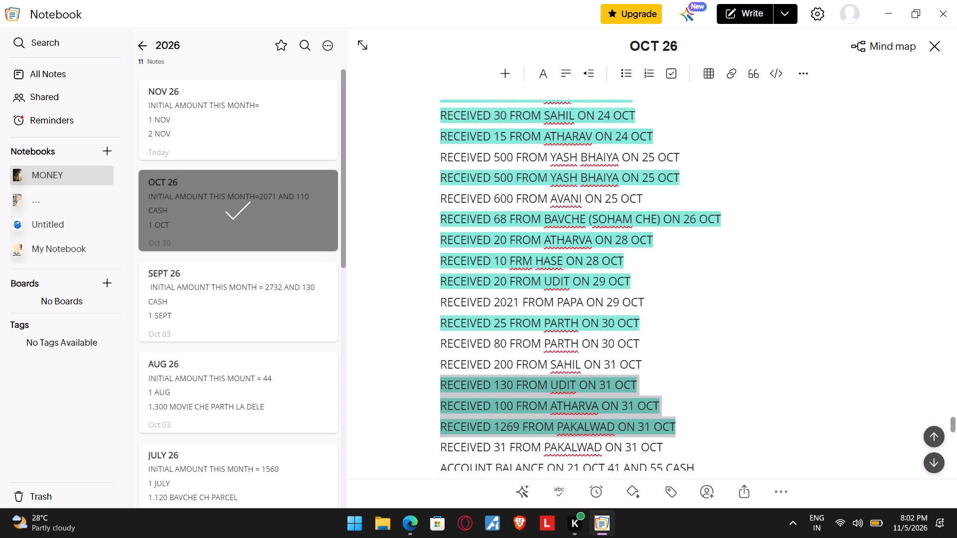
{"action": "left_click", "coordinate": [391, 289]}
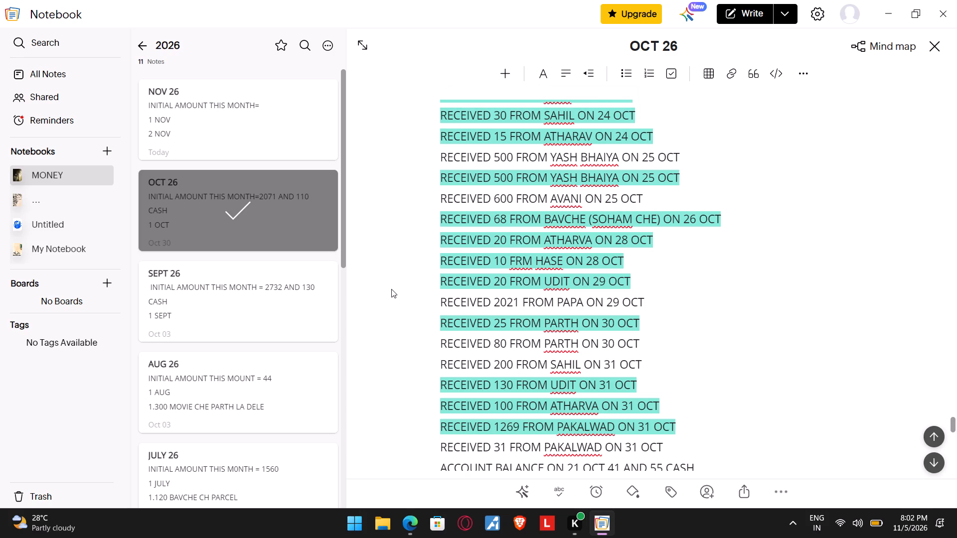
Add "RECEIVED 17 FROM SLICE ON 31 OCT" on a new line below the receipt of 31, ahead of the account balances.
{"action": "scroll", "coordinate": [477, 288], "scroll_direction": "down", "scroll_amount": 1}
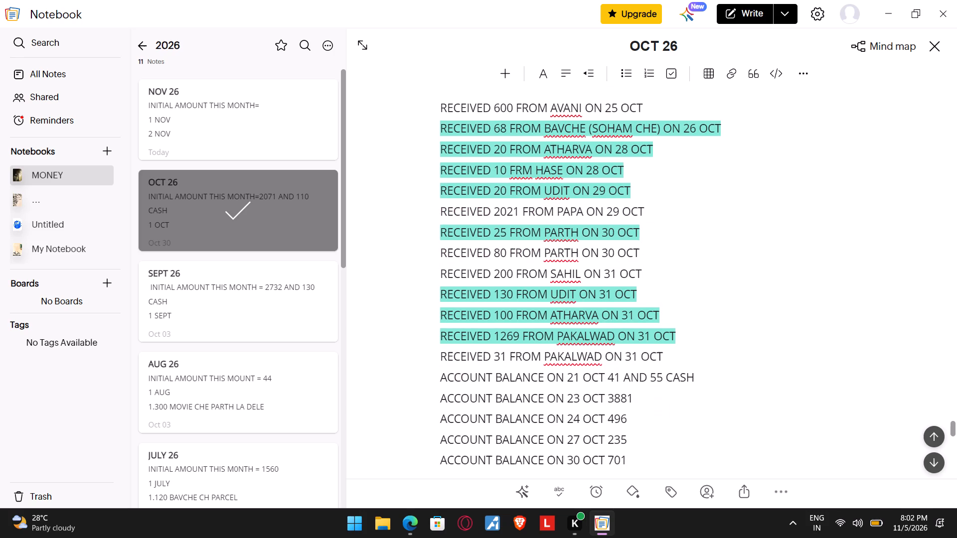
{"action": "left_click", "coordinate": [669, 357]}
{"action": "key", "text": "Return"}
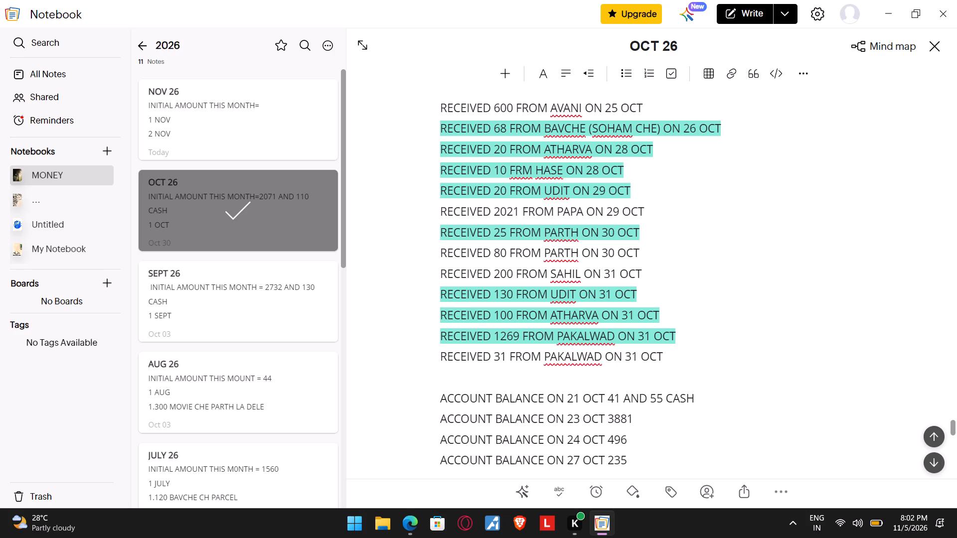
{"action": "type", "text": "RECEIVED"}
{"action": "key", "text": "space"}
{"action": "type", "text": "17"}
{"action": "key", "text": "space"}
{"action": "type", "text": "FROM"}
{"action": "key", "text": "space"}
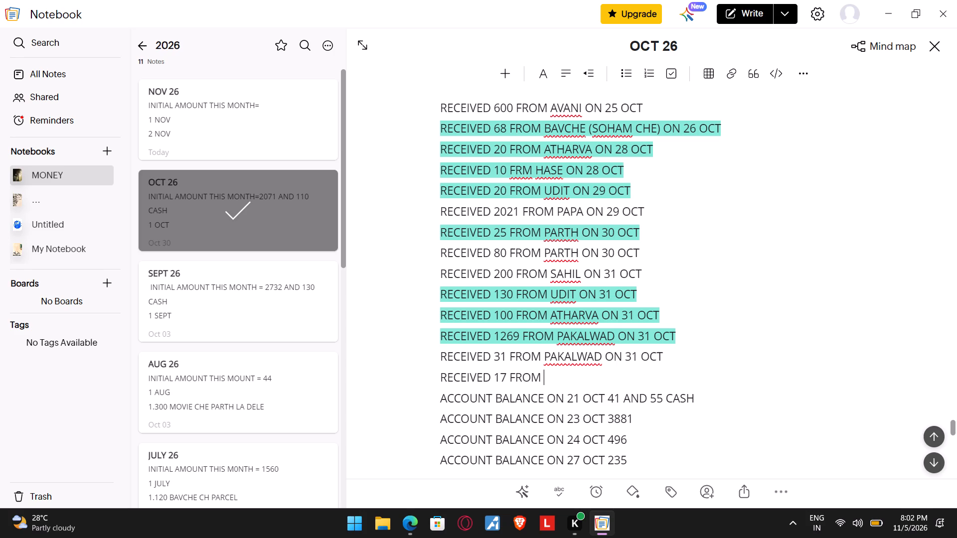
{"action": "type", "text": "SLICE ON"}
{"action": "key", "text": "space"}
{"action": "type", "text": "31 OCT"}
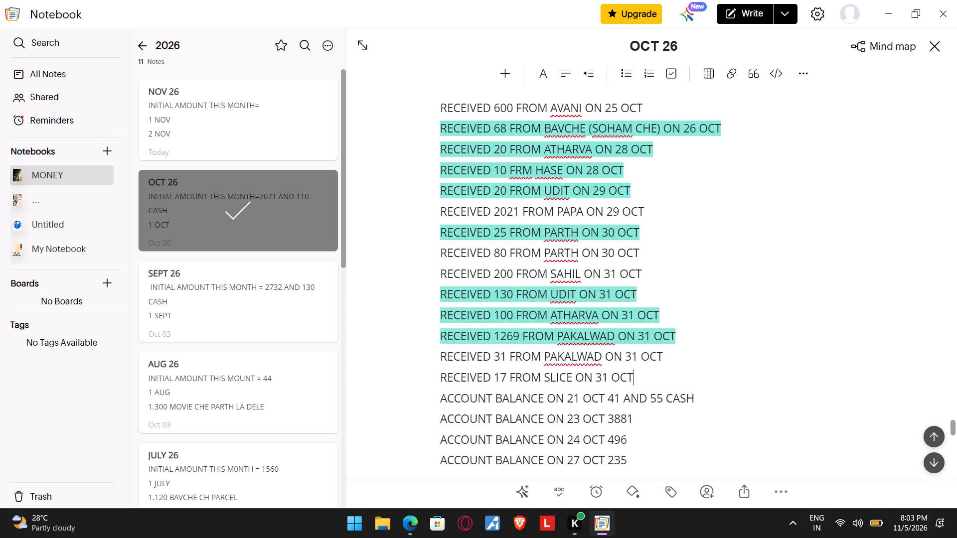
In the 31 OCT table, continue the second expense line after its amount of 50, starting with a space.
{"action": "scroll", "coordinate": [752, 320], "scroll_direction": "down", "scroll_amount": 1}
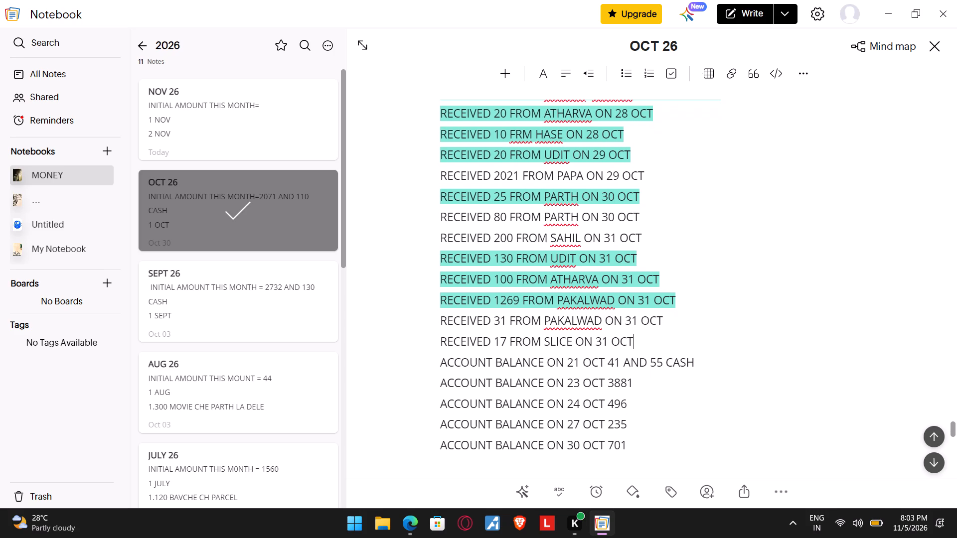
{"action": "scroll", "coordinate": [752, 320], "scroll_direction": "down", "scroll_amount": 1}
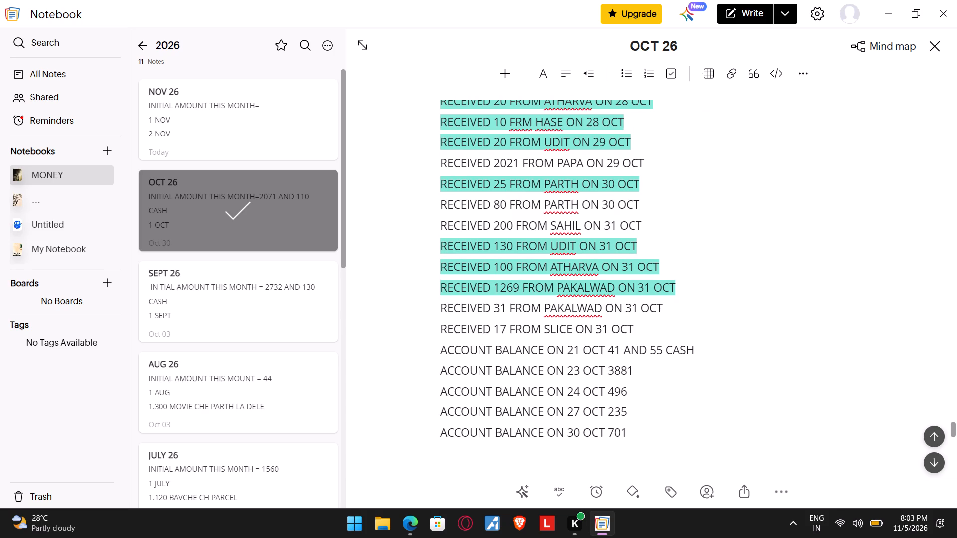
{"action": "scroll", "coordinate": [538, 270], "scroll_direction": "up", "scroll_amount": 1}
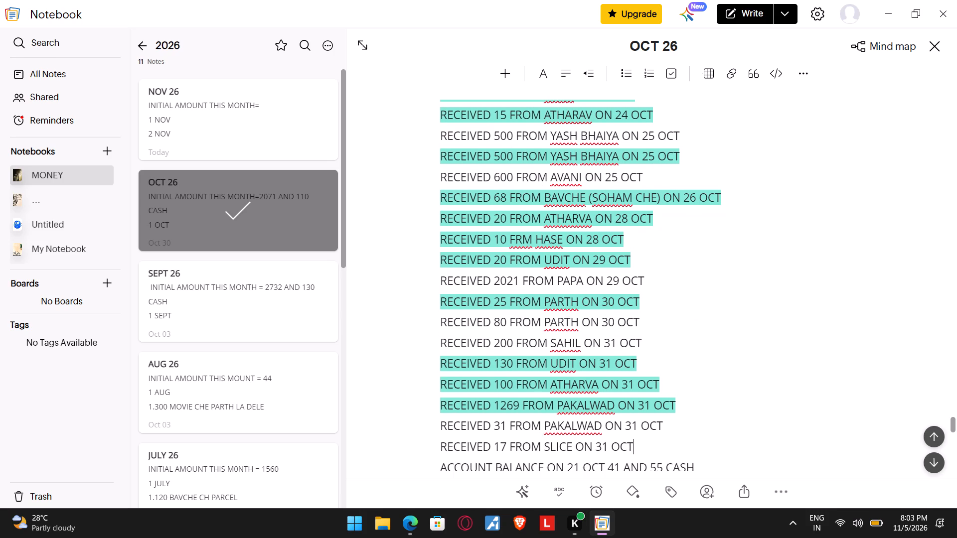
{"action": "scroll", "coordinate": [538, 270], "scroll_direction": "up", "scroll_amount": 7}
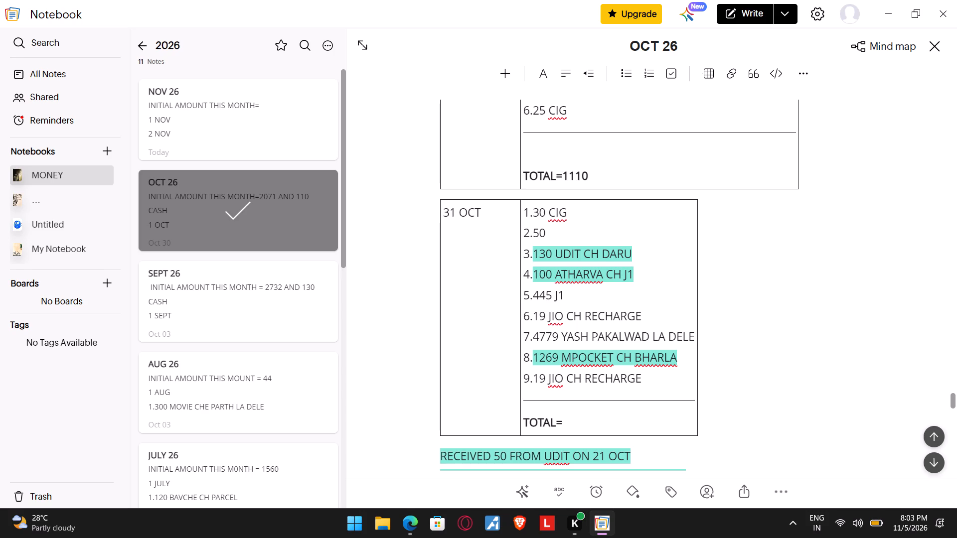
{"action": "scroll", "coordinate": [551, 337], "scroll_direction": "down", "scroll_amount": 2}
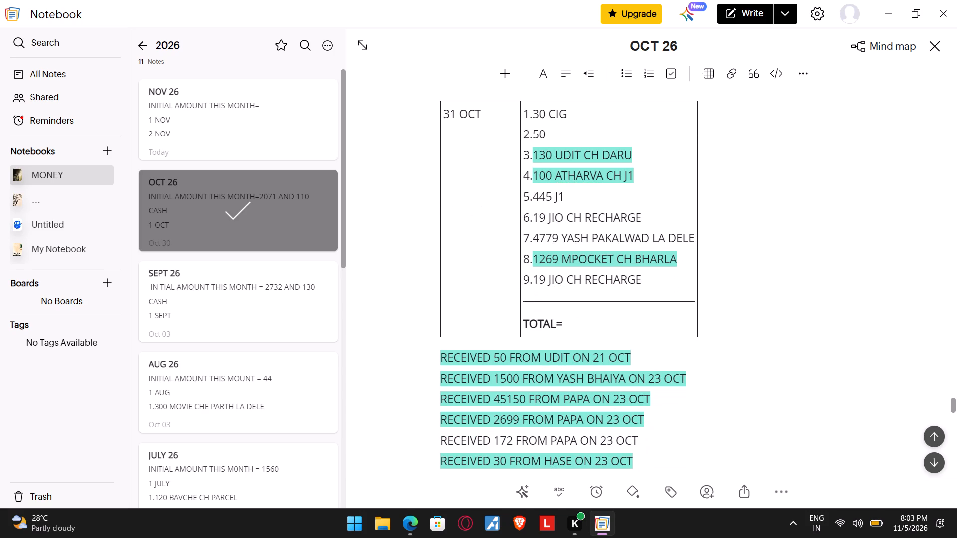
{"action": "left_click", "coordinate": [557, 139]}
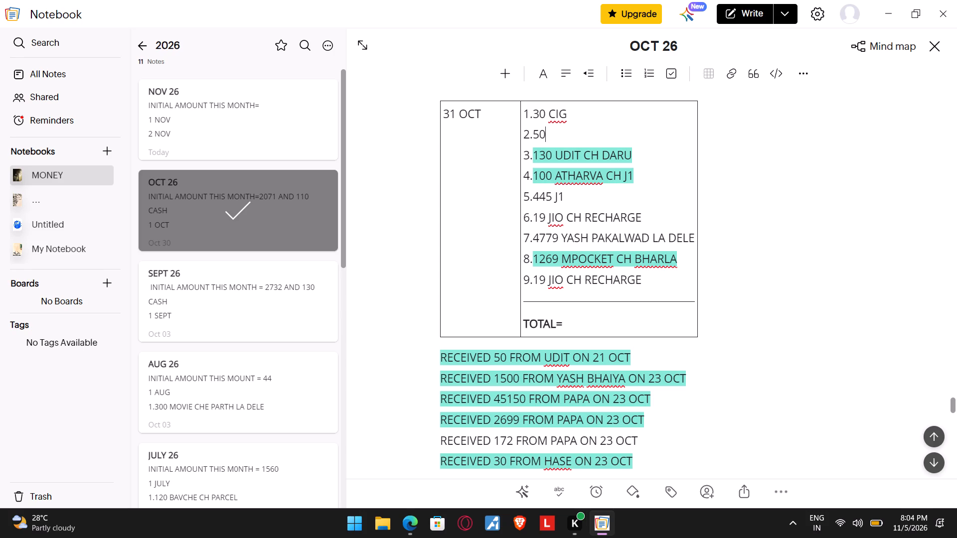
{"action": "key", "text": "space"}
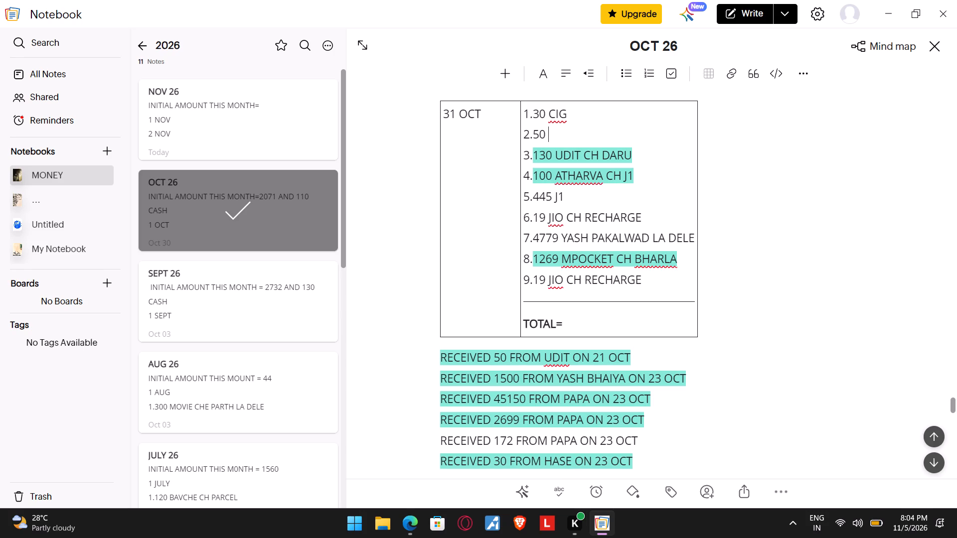
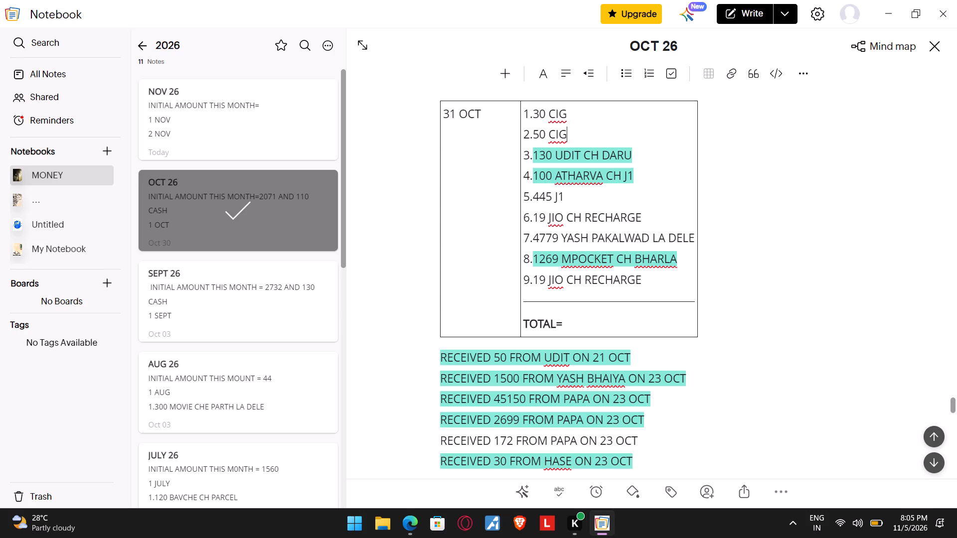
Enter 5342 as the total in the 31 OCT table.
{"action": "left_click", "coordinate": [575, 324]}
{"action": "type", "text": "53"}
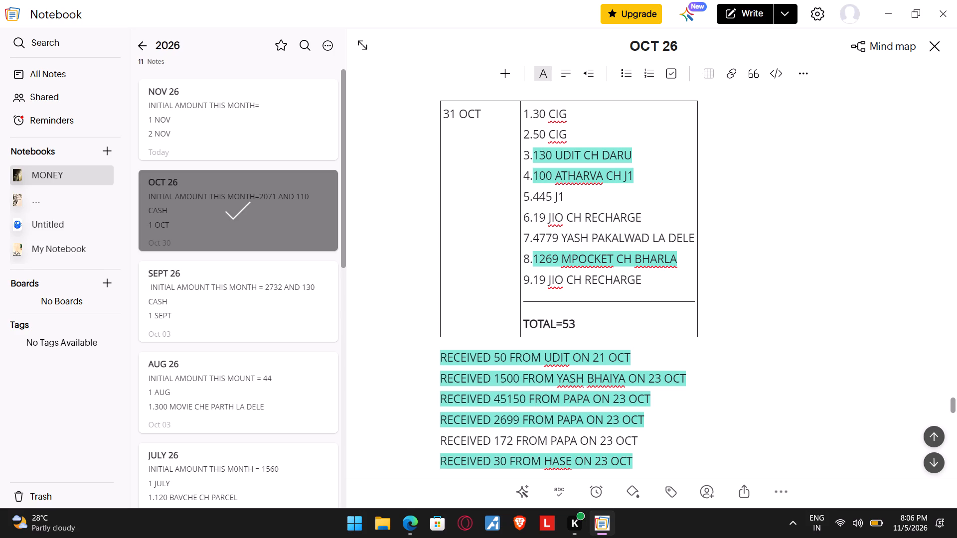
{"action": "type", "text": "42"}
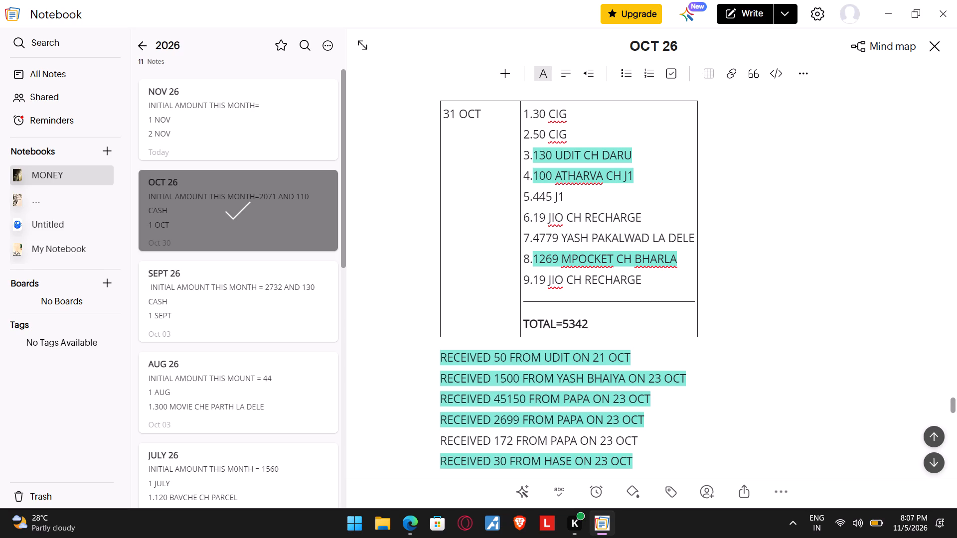
Add "RECEIVED 4779 FROM MPOCKET ON 31 OCT" on a new line below the SLICE receipt of 17.
{"action": "scroll", "coordinate": [555, 285], "scroll_direction": "up", "scroll_amount": 3}
{"action": "scroll", "coordinate": [555, 285], "scroll_direction": "down", "scroll_amount": 6}
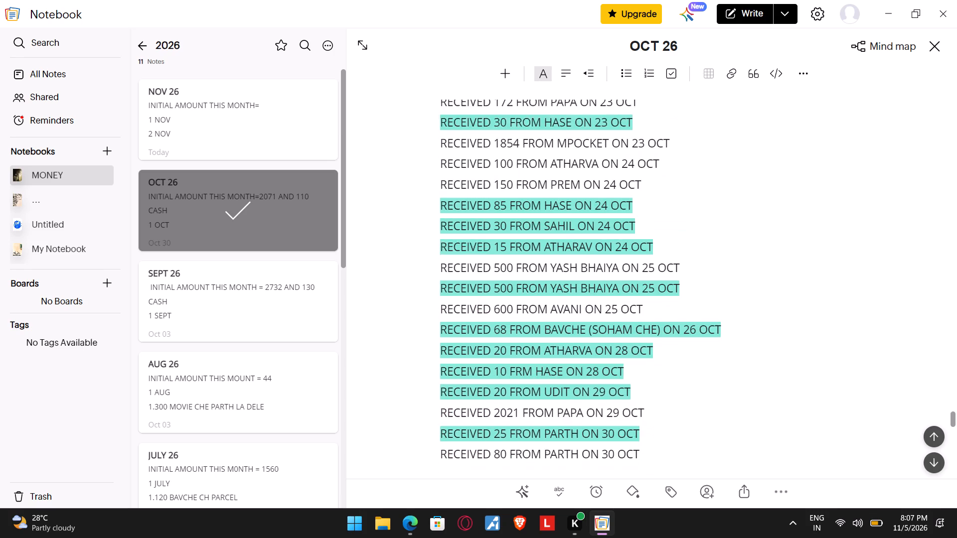
{"action": "scroll", "coordinate": [555, 285], "scroll_direction": "down", "scroll_amount": 3}
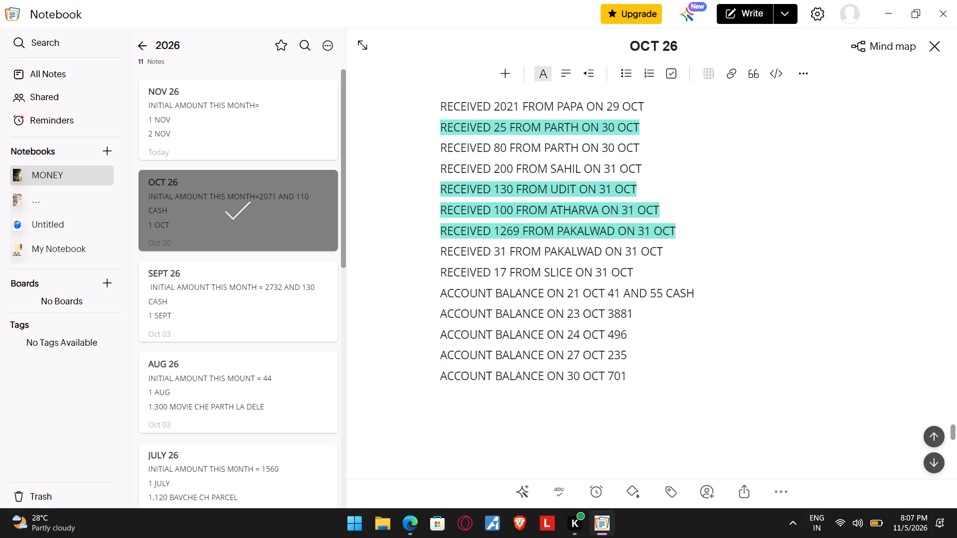
{"action": "scroll", "coordinate": [555, 285], "scroll_direction": "up", "scroll_amount": 1}
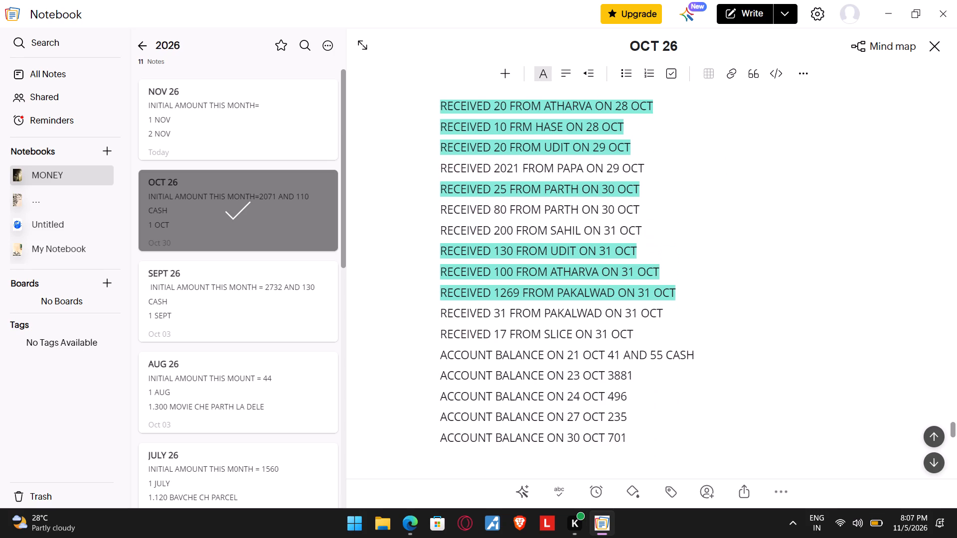
{"action": "scroll", "coordinate": [555, 285], "scroll_direction": "up", "scroll_amount": 1}
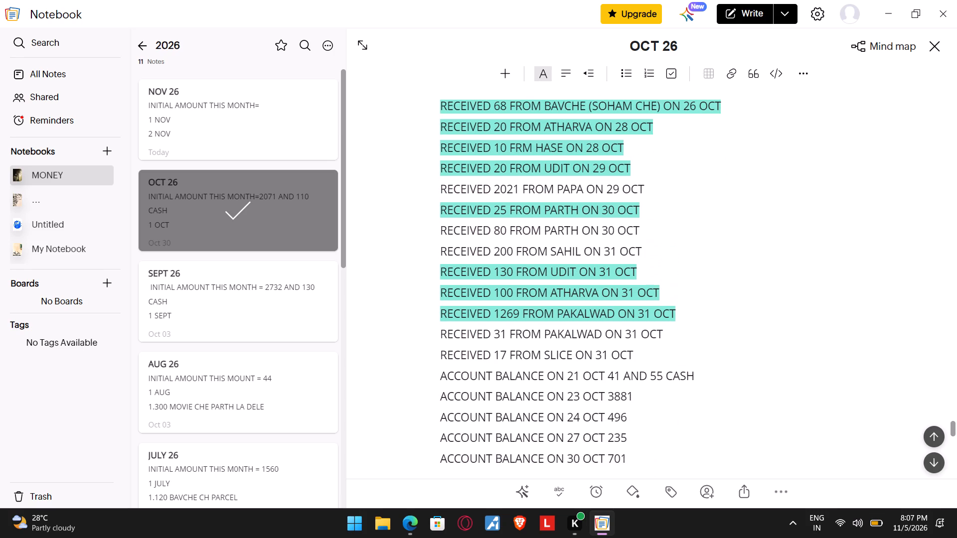
{"action": "left_click", "coordinate": [638, 351]}
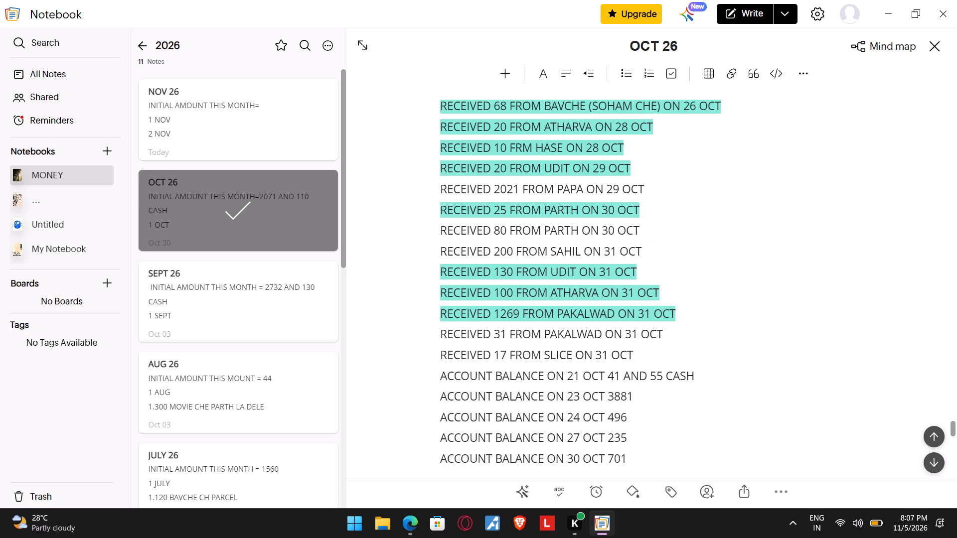
{"action": "key", "text": "Return"}
{"action": "type", "text": "RECEIVED 4779 FROM MPO"}
{"action": "type", "text": "CKET ON 31 OCT"}
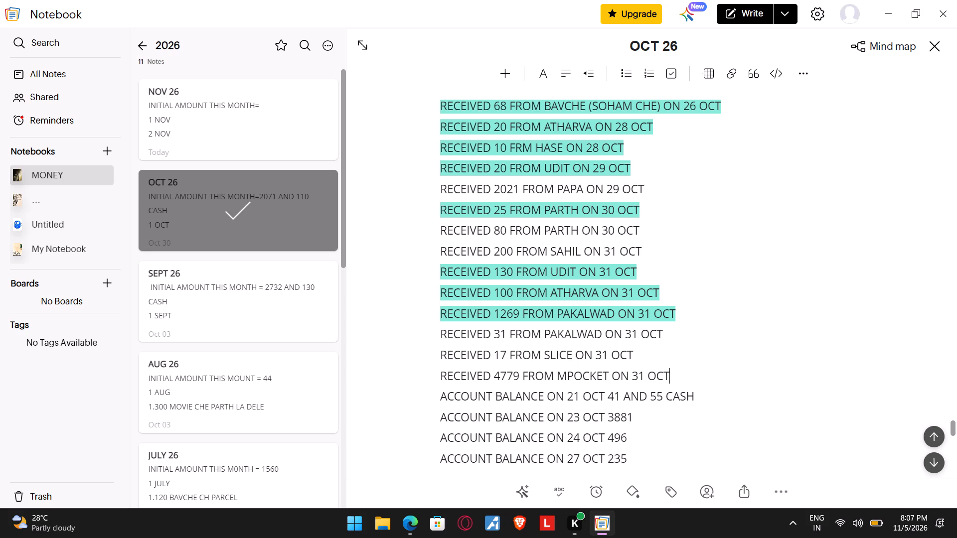
Highlight the 4779 MPOCKET receipt line with the same teal background as the other highlighted receipts.
{"action": "left_click_drag", "start_coordinate": [678, 374], "coordinate": [433, 376]}
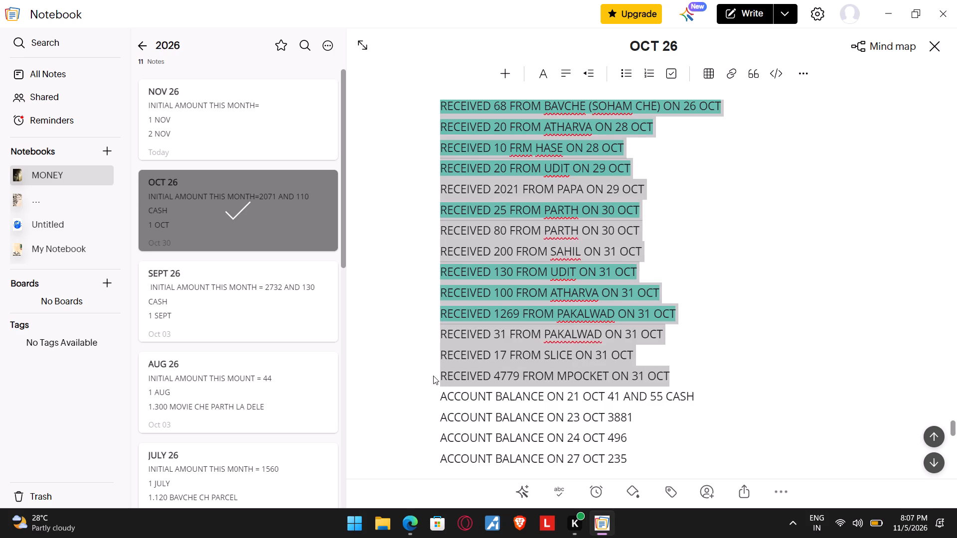
{"action": "left_click_drag", "start_coordinate": [433, 376], "coordinate": [442, 375]}
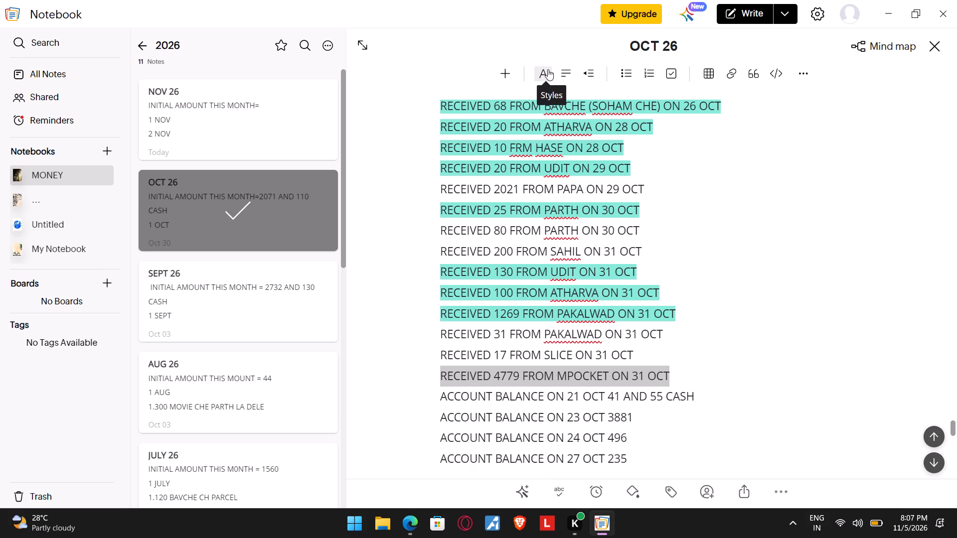
{"action": "left_click", "coordinate": [548, 69]}
{"action": "left_click", "coordinate": [549, 105]}
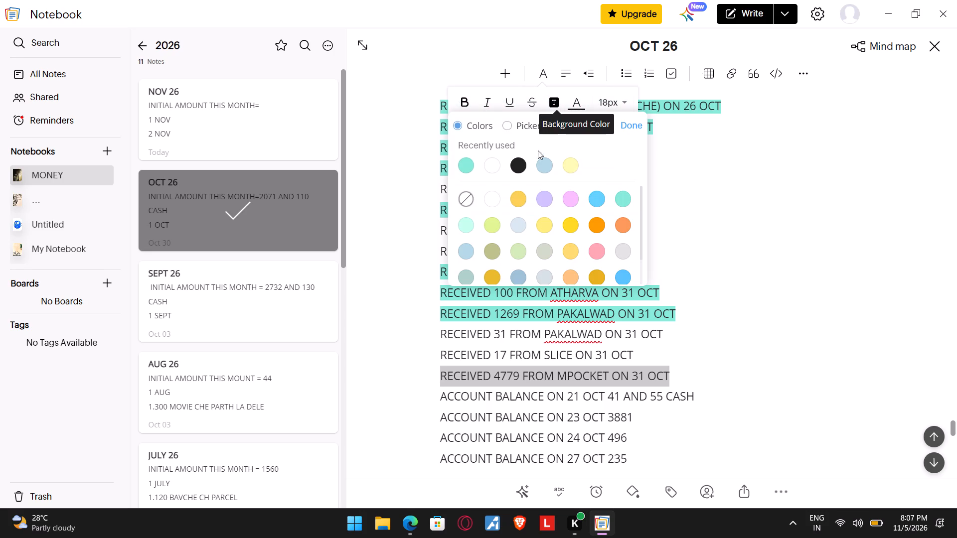
{"action": "left_click", "coordinate": [467, 165]}
{"action": "left_click", "coordinate": [745, 222]}
Highlight the text of the 4779 expense, line 7 of the 31 OCT table, with the same teal background, leaving out its number.
{"action": "scroll", "coordinate": [745, 222], "scroll_direction": "up", "scroll_amount": 3}
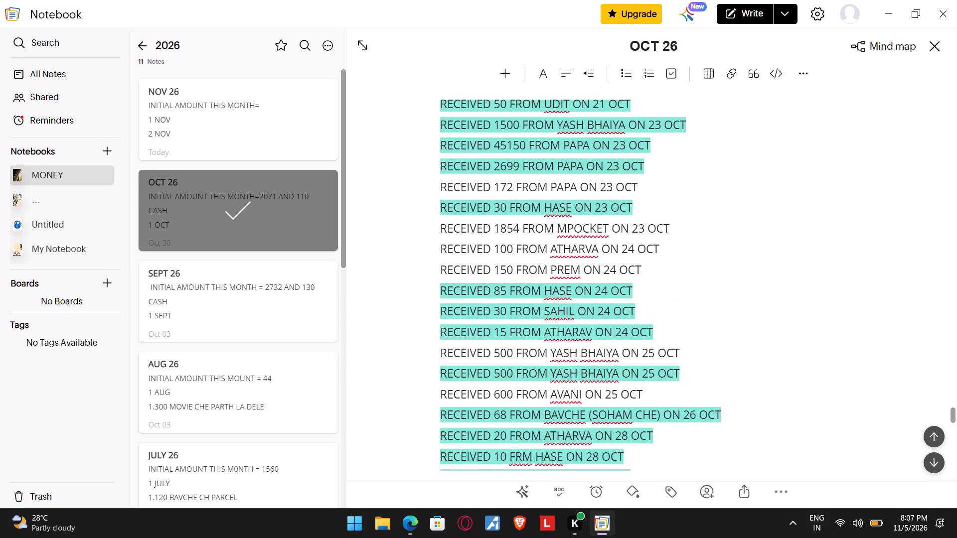
{"action": "scroll", "coordinate": [745, 222], "scroll_direction": "up", "scroll_amount": 4}
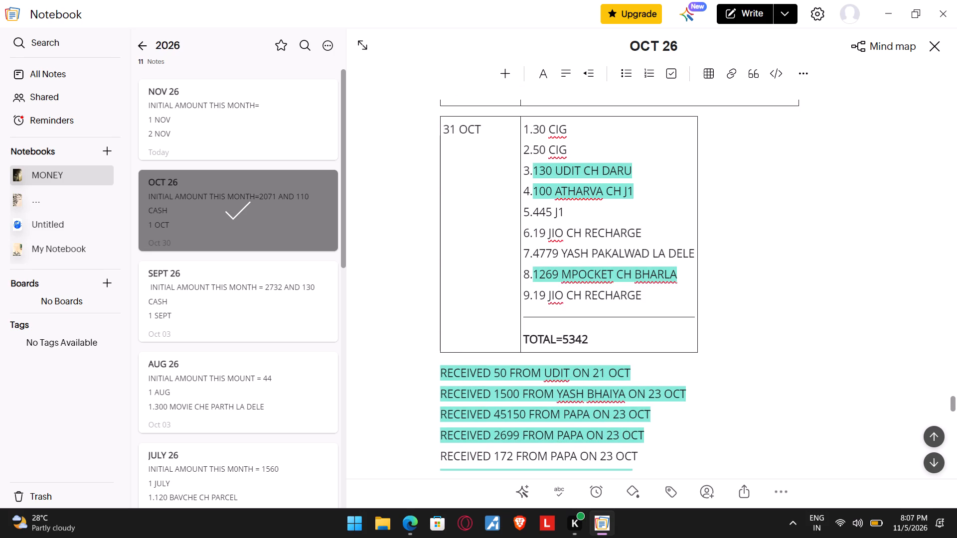
{"action": "left_click_drag", "start_coordinate": [694, 255], "coordinate": [536, 256]}
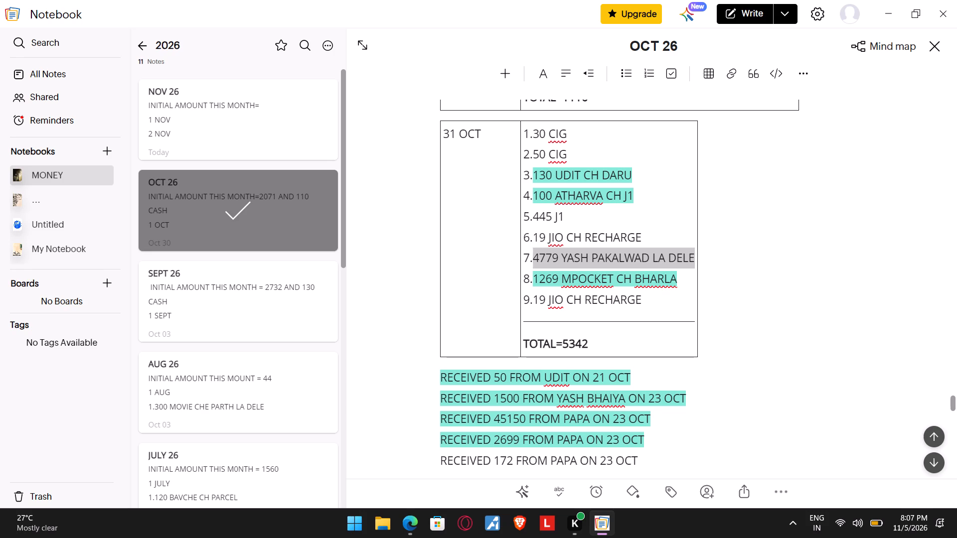
{"action": "left_click_drag", "start_coordinate": [536, 256], "coordinate": [535, 256]}
{"action": "left_click", "coordinate": [544, 75]}
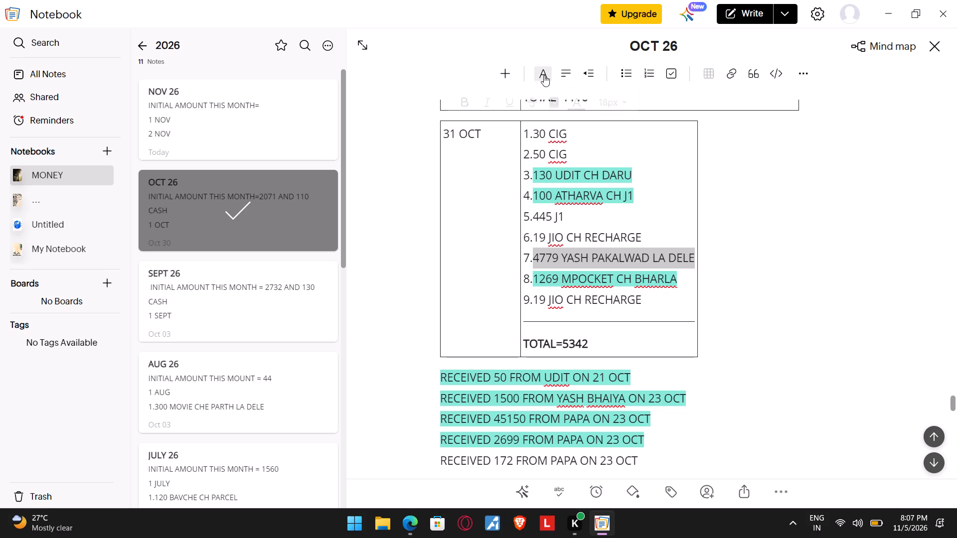
{"action": "left_click", "coordinate": [553, 105]}
{"action": "left_click", "coordinate": [463, 155]}
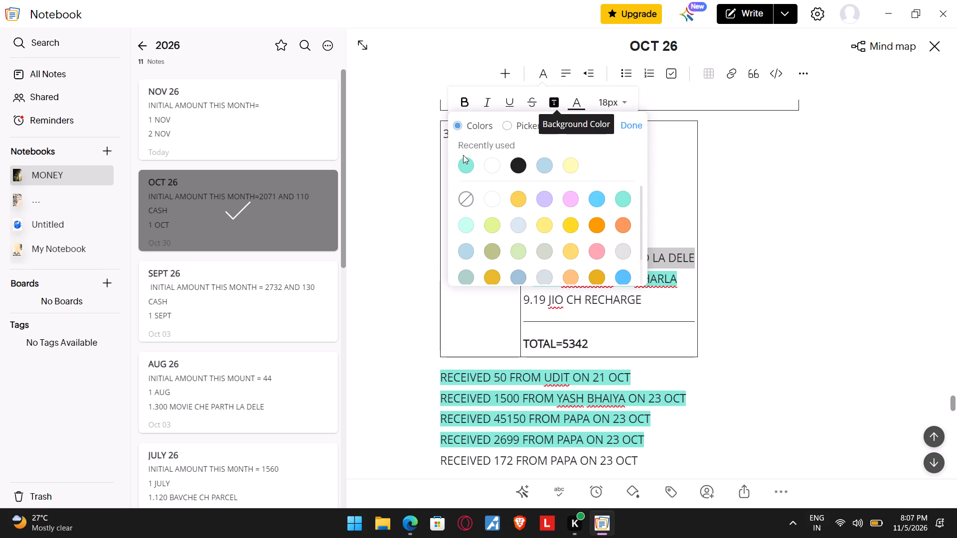
{"action": "left_click", "coordinate": [466, 157]}
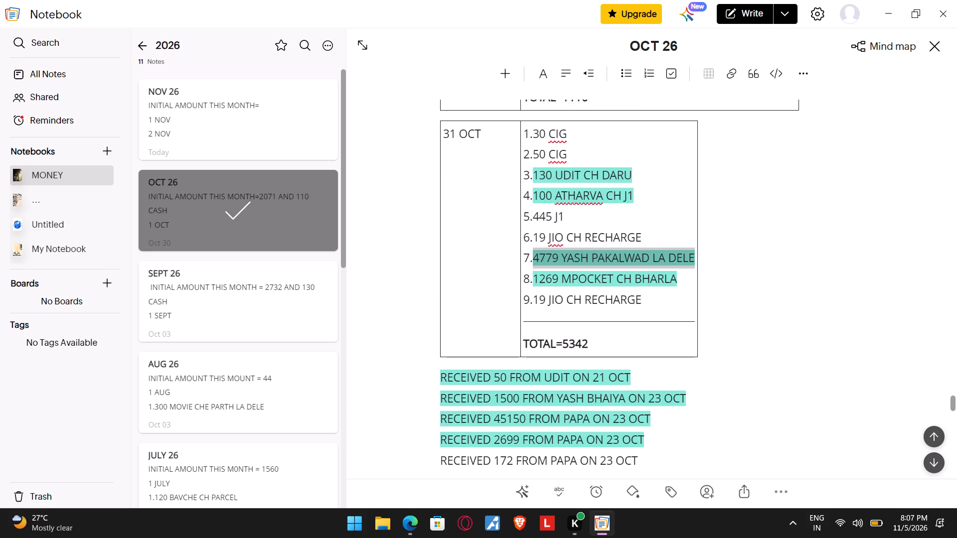
Replace the total in the 31 OCT table with 563.
{"action": "left_click", "coordinate": [596, 342]}
{"action": "key", "text": "BackSpace"}
{"action": "key", "text": "BackSpace"}
{"action": "key", "text": "BackSpace"}
{"action": "key", "text": "BackSpace"}
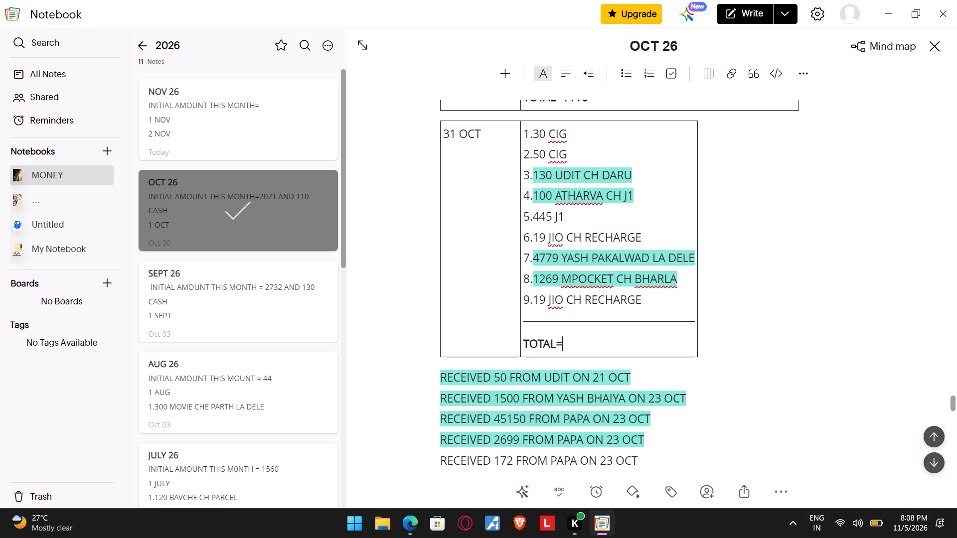
{"action": "key", "text": "4"}
{"action": "key", "text": "BackSpace"}
{"action": "key", "text": "5"}
{"action": "type", "text": "63"}
Add "ACCOUNT BALANCE ON 31 OCT 138" on a new line below the 30 OCT account balance.
{"action": "scroll", "coordinate": [579, 286], "scroll_direction": "down", "scroll_amount": 1}
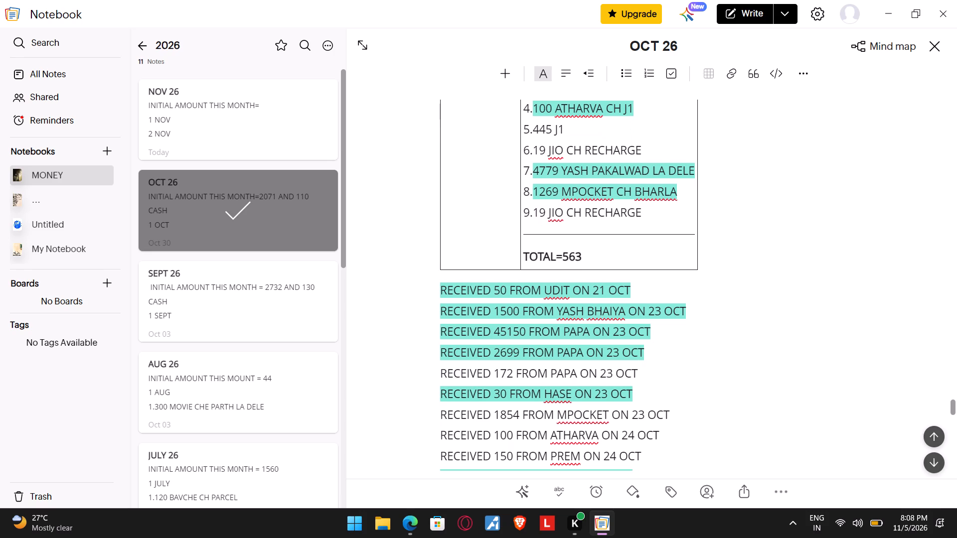
{"action": "scroll", "coordinate": [579, 286], "scroll_direction": "down", "scroll_amount": 6}
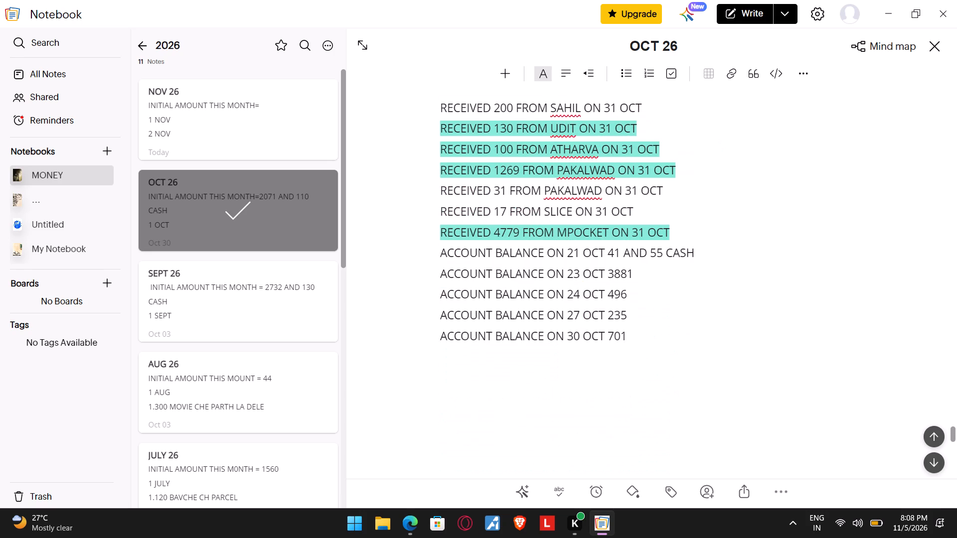
{"action": "scroll", "coordinate": [579, 286], "scroll_direction": "down", "scroll_amount": 1}
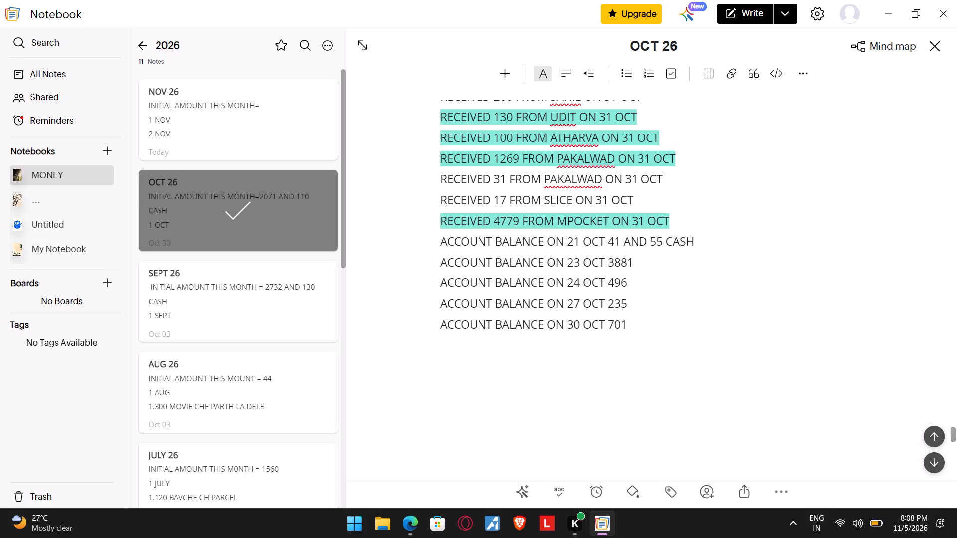
{"action": "left_click", "coordinate": [445, 345]}
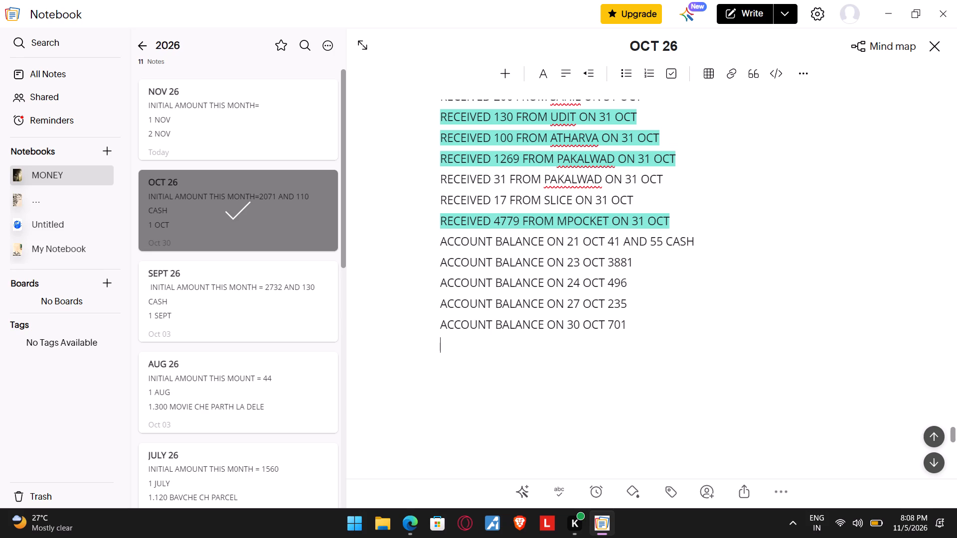
{"action": "type", "text": "ACCOUNT BALANCE ON 31"}
{"action": "key", "text": "space"}
{"action": "type", "text": "OCT"}
{"action": "key", "text": "space"}
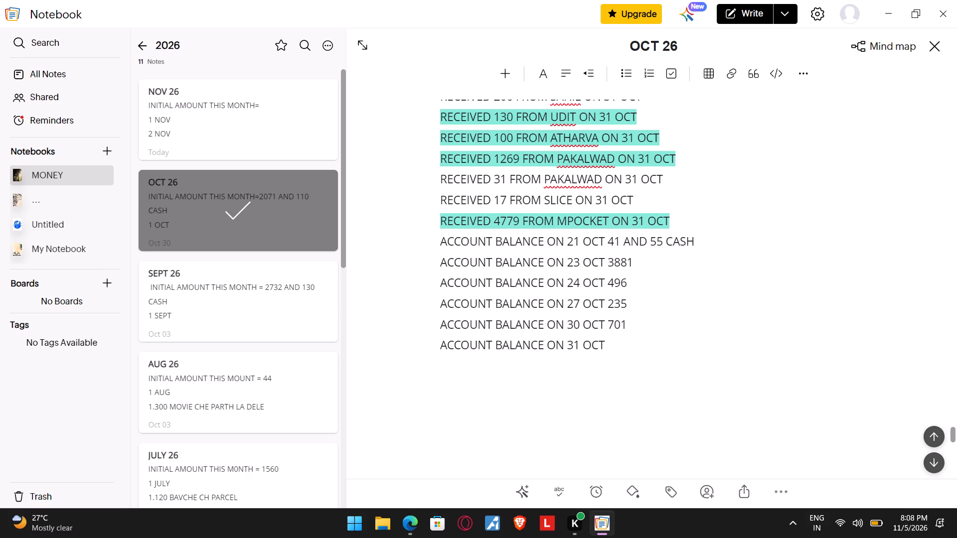
{"action": "type", "text": "139"}
{"action": "key", "text": "BackSpace"}
{"action": "key", "text": "8"}
Below the account balances, add the lines "TOTAL AMOUNT RECEIVED THIS MONTH=" and "TOTAL AMOUNT SPENT THIS MONTH=", leaving their amounts blank.
{"action": "key", "text": "Return"}
{"action": "type", "text": "TOTAL AMOUNT RECEI"}
{"action": "type", "text": "VED THIS MONTH"}
{"action": "key", "text": "equal"}
{"action": "key", "text": "Return"}
{"action": "type", "text": "TOTAL"}
{"action": "key", "text": "space"}
{"action": "type", "text": "AMOUNT SPENT THIS MONTH"}
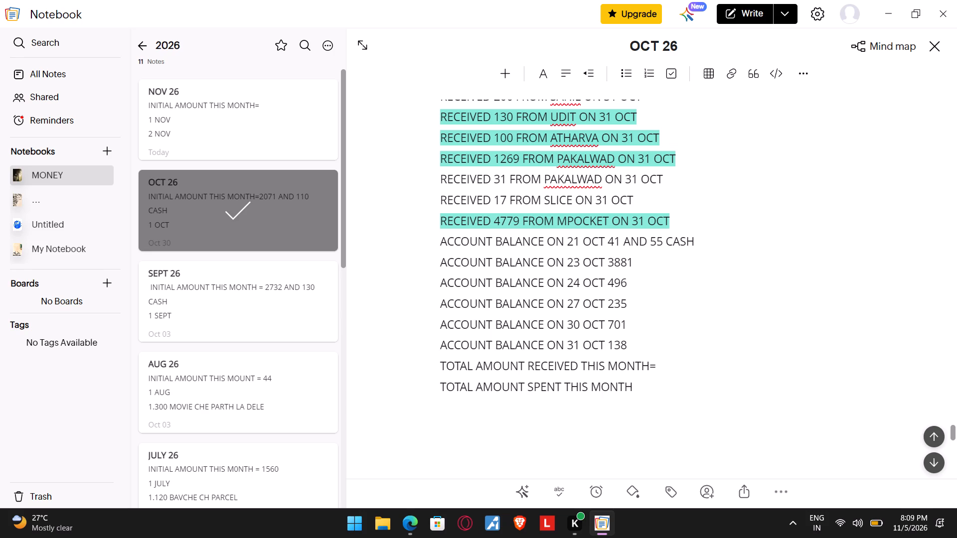
{"action": "key", "text": "equal"}
Add a third summary line reading "TOTAL AMPUNT RECEIVED THIS MONTH FROM PAPA=", with no amount.
{"action": "key", "text": "Return"}
{"action": "type", "text": "TOTAL AMPUNT RECEIVED THIS MONTH"}
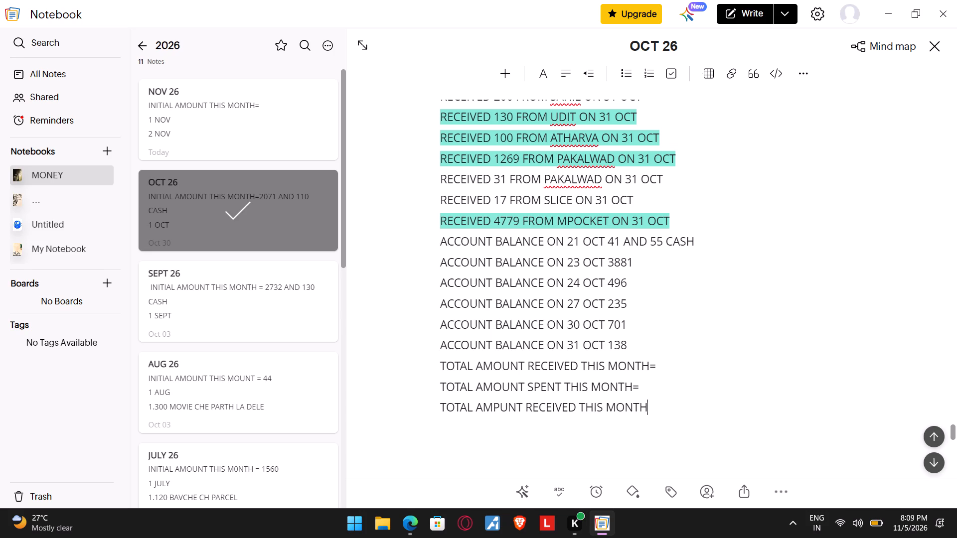
{"action": "key", "text": "space"}
{"action": "type", "text": "FROM PAPA="}
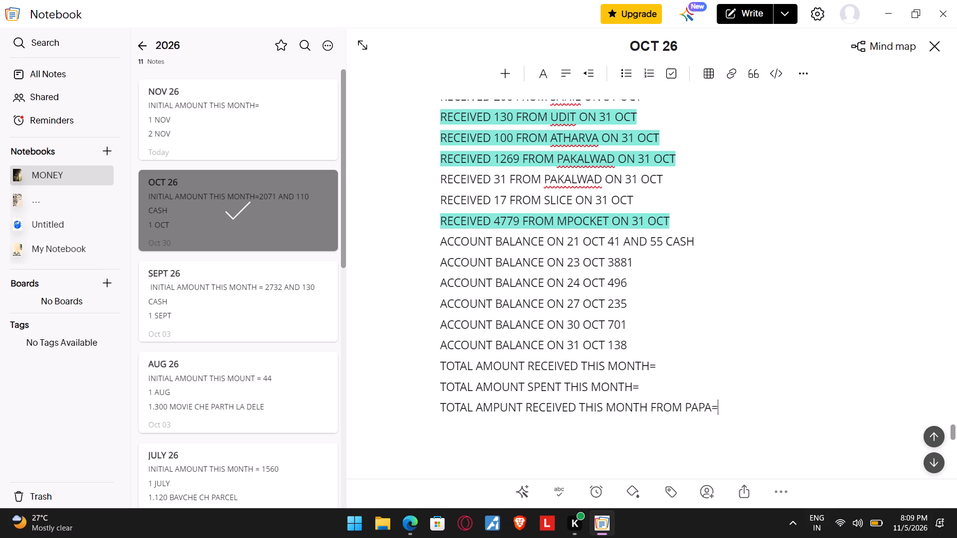
Open the SEPT 26 note and review the wording of its month-end total lines below the account balances.
{"action": "left_click", "coordinate": [215, 269]}
{"action": "scroll", "coordinate": [643, 224], "scroll_direction": "down", "scroll_amount": 7}
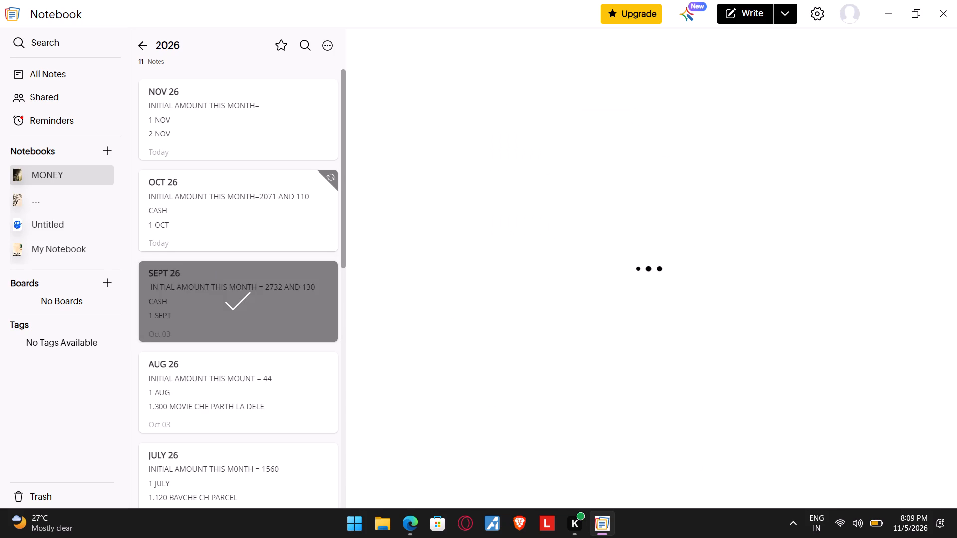
{"action": "scroll", "coordinate": [643, 224], "scroll_direction": "down", "scroll_amount": 20}
{"action": "scroll", "coordinate": [643, 224], "scroll_direction": "down", "scroll_amount": 20}
{"action": "scroll", "coordinate": [643, 224], "scroll_direction": "down", "scroll_amount": 16}
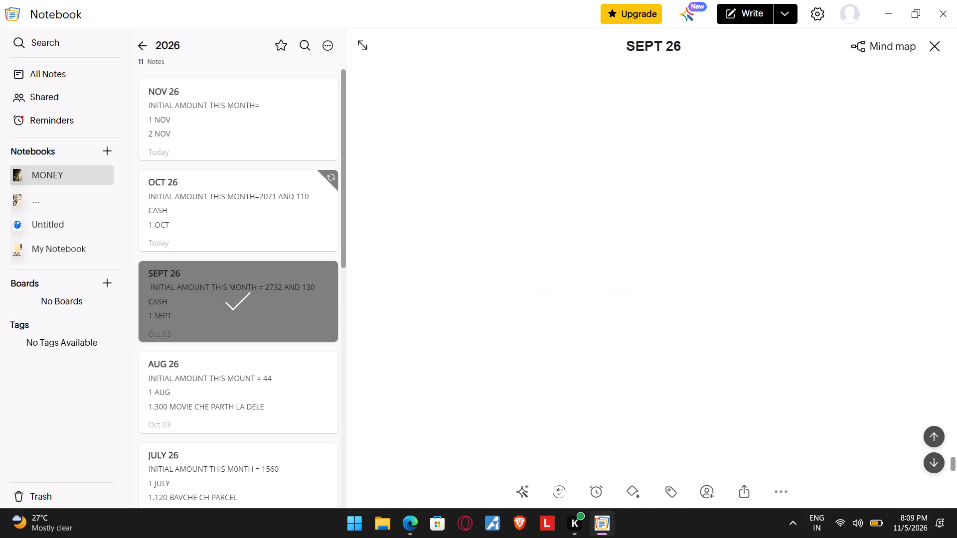
{"action": "scroll", "coordinate": [643, 224], "scroll_direction": "down", "scroll_amount": 1}
{"action": "scroll", "coordinate": [643, 224], "scroll_direction": "up", "scroll_amount": 6}
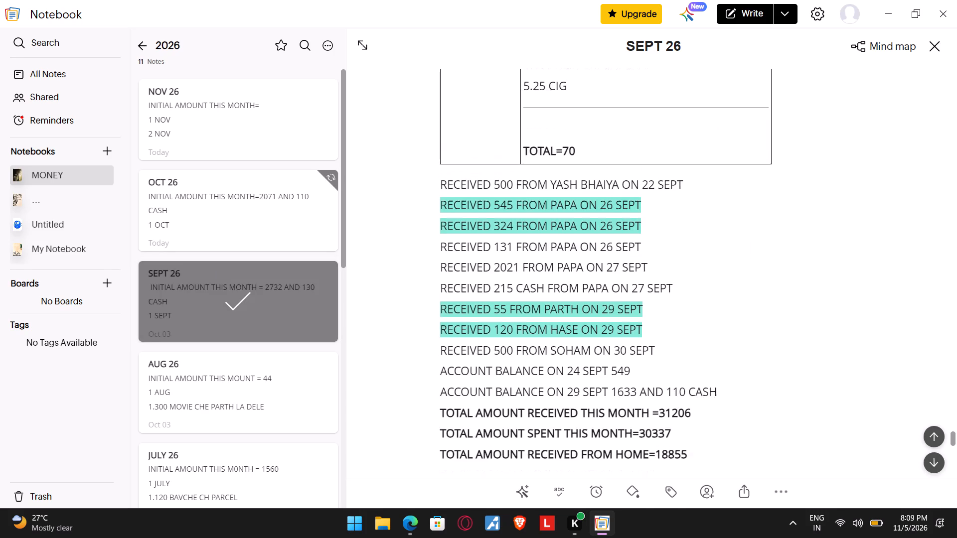
{"action": "scroll", "coordinate": [643, 224], "scroll_direction": "down", "scroll_amount": 2}
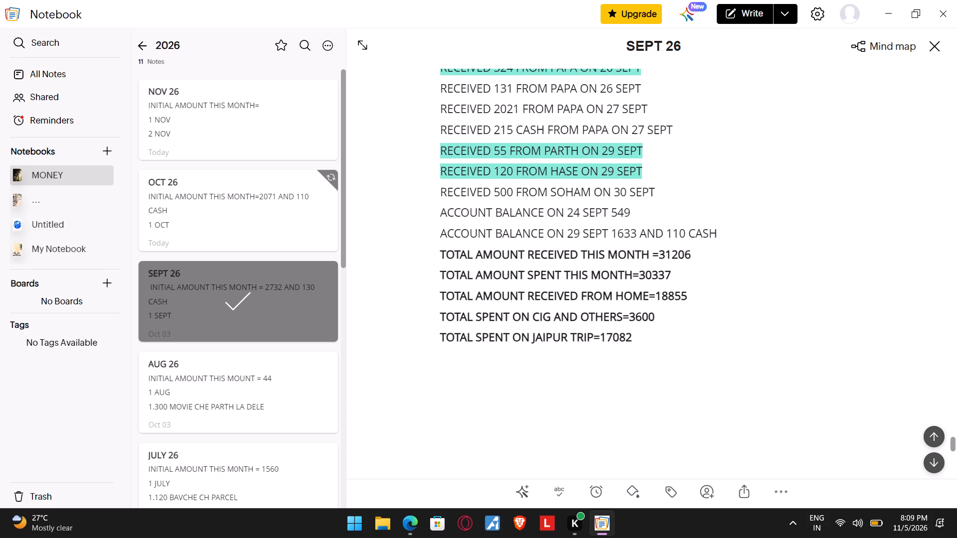
Return to the OCT 26 note and correct "AMPUNT" to "AMOUNT" in the third summary line.
{"action": "left_click", "coordinate": [285, 215]}
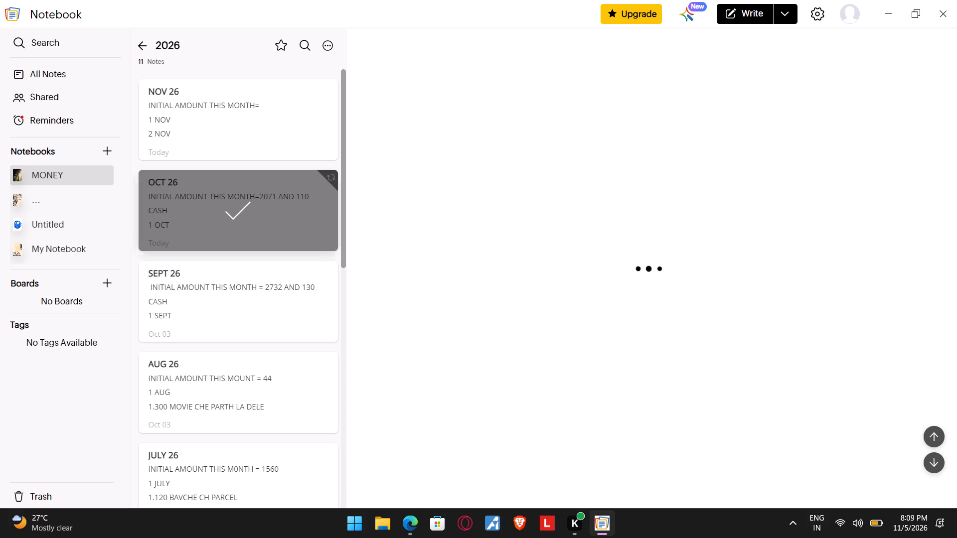
{"action": "scroll", "coordinate": [521, 318], "scroll_direction": "down", "scroll_amount": 20}
{"action": "scroll", "coordinate": [521, 318], "scroll_direction": "down", "scroll_amount": 11}
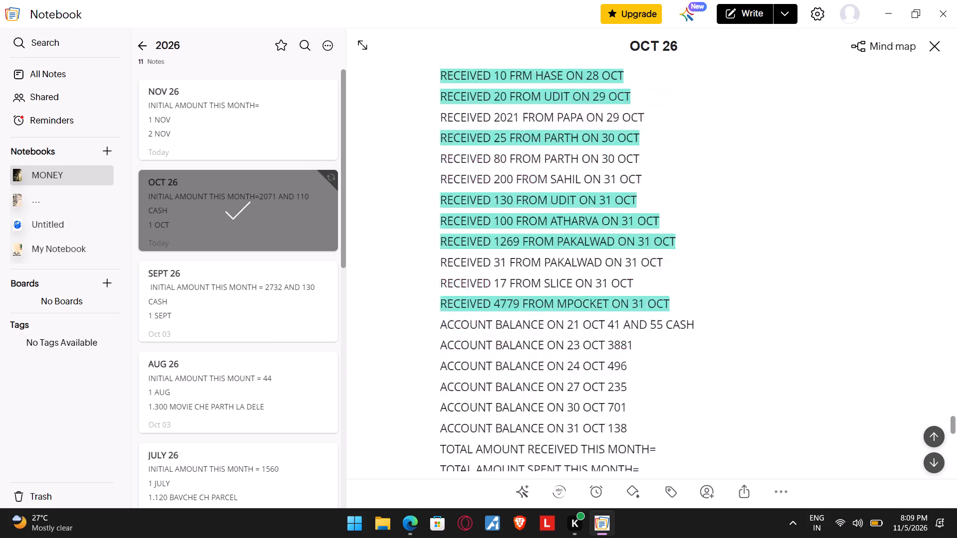
{"action": "scroll", "coordinate": [521, 318], "scroll_direction": "up", "scroll_amount": 4}
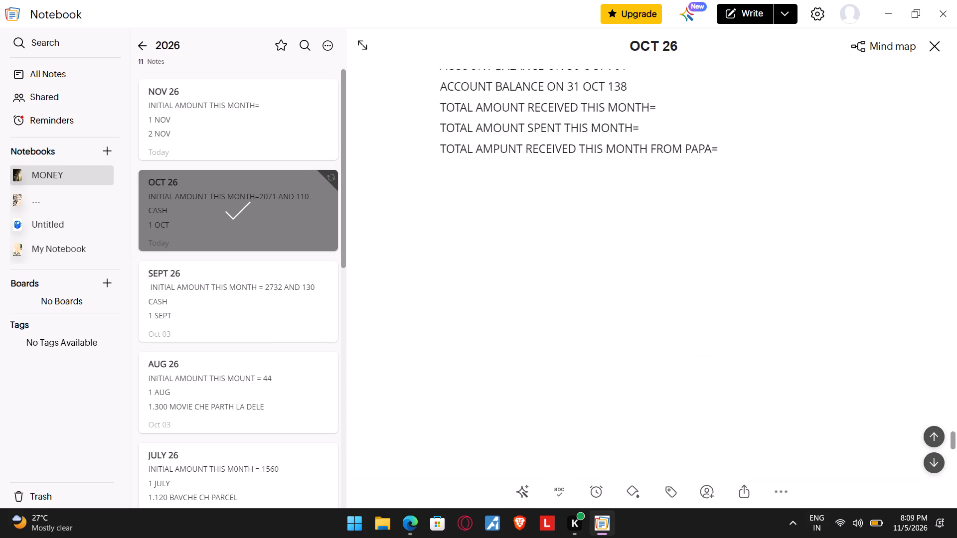
{"action": "scroll", "coordinate": [521, 318], "scroll_direction": "up", "scroll_amount": 2}
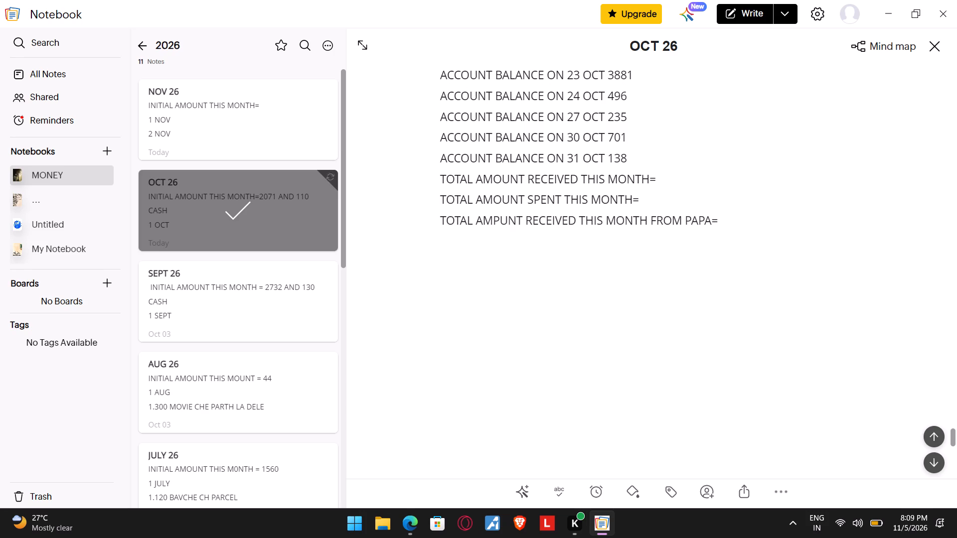
{"action": "left_click", "coordinate": [498, 212]}
{"action": "key", "text": "BackSpace"}
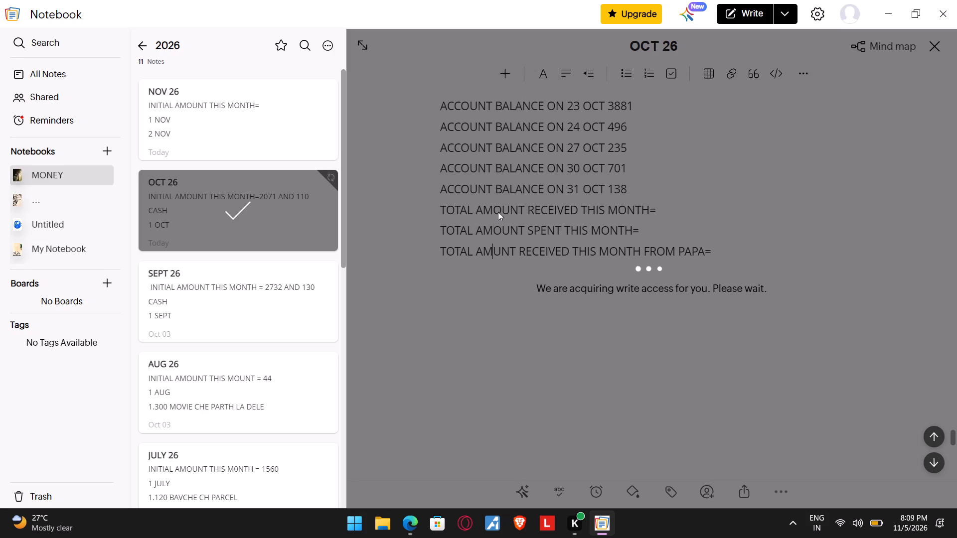
{"action": "key", "text": "o"}
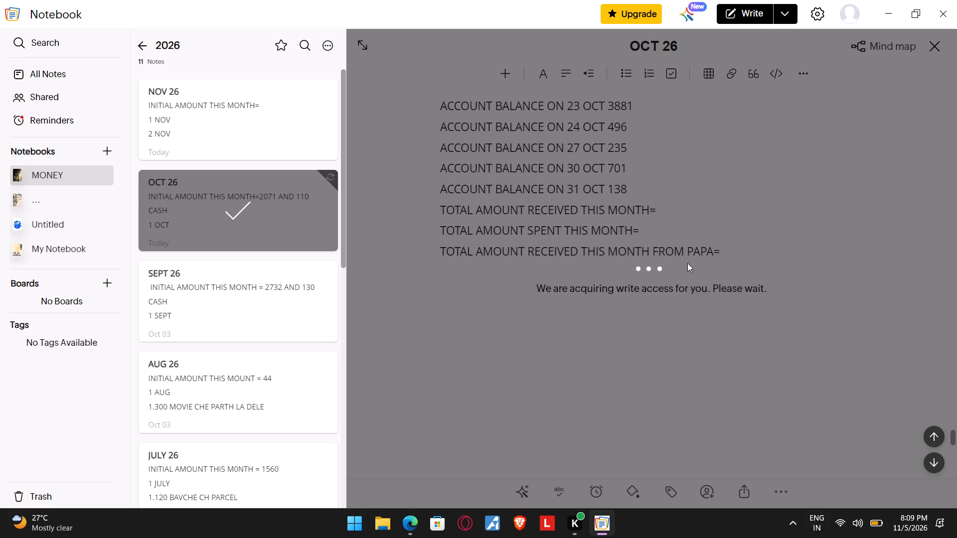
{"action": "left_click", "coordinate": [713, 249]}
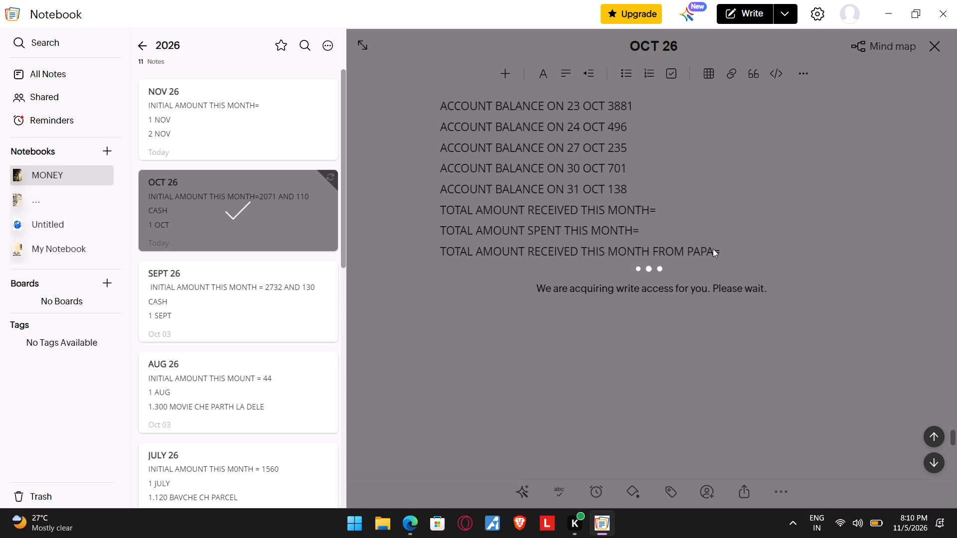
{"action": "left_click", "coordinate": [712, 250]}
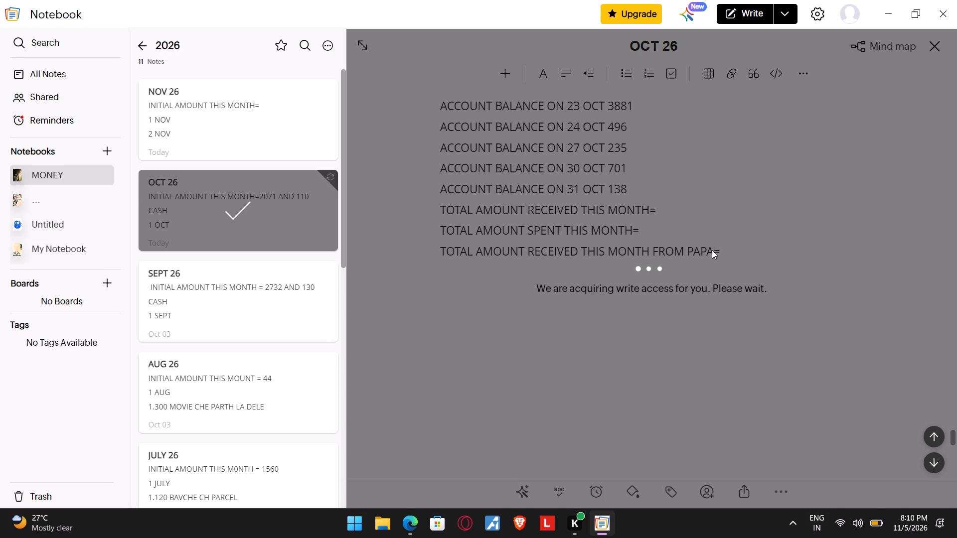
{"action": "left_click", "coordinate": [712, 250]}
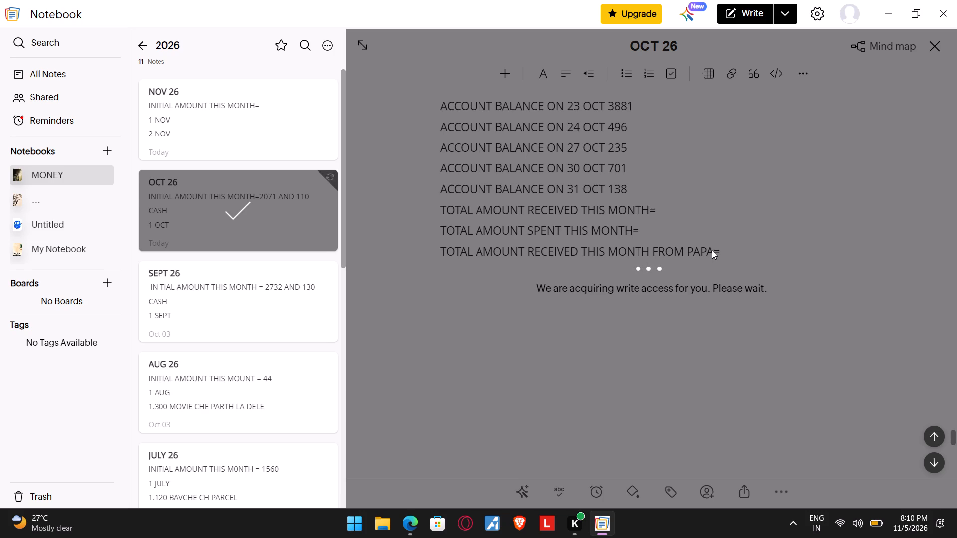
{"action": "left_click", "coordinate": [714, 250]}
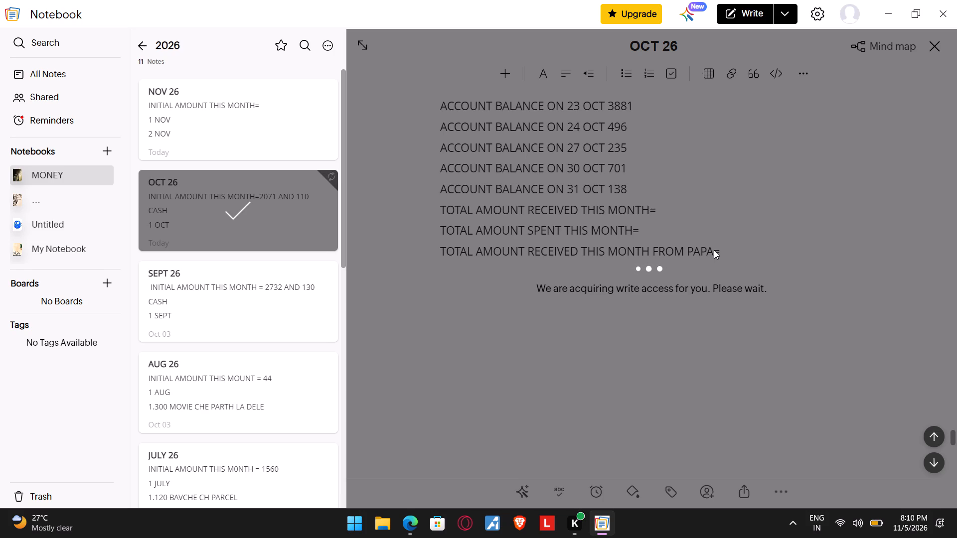
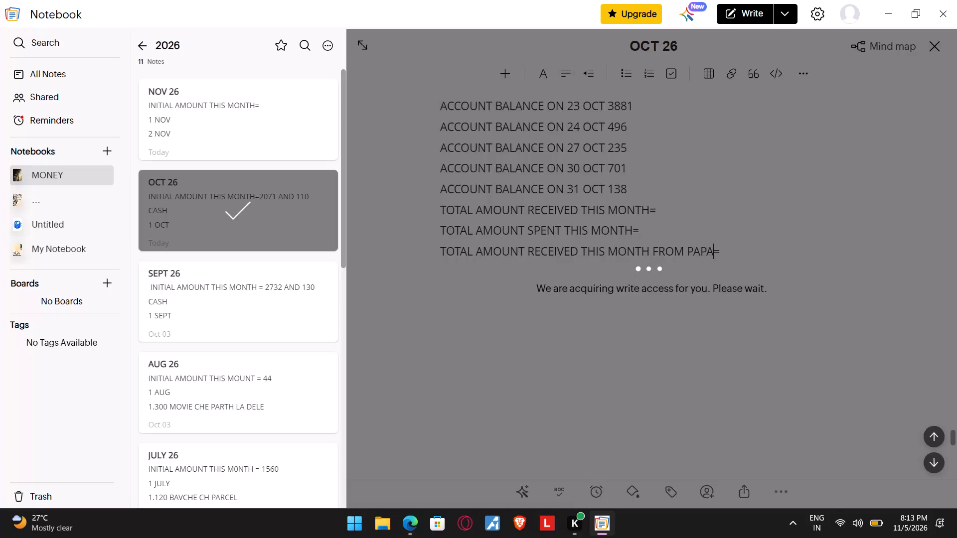
Replace "PAPA" with "HOME" in the third summary line, leaving a space before the equals sign.
{"action": "key", "text": "BackSpace"}
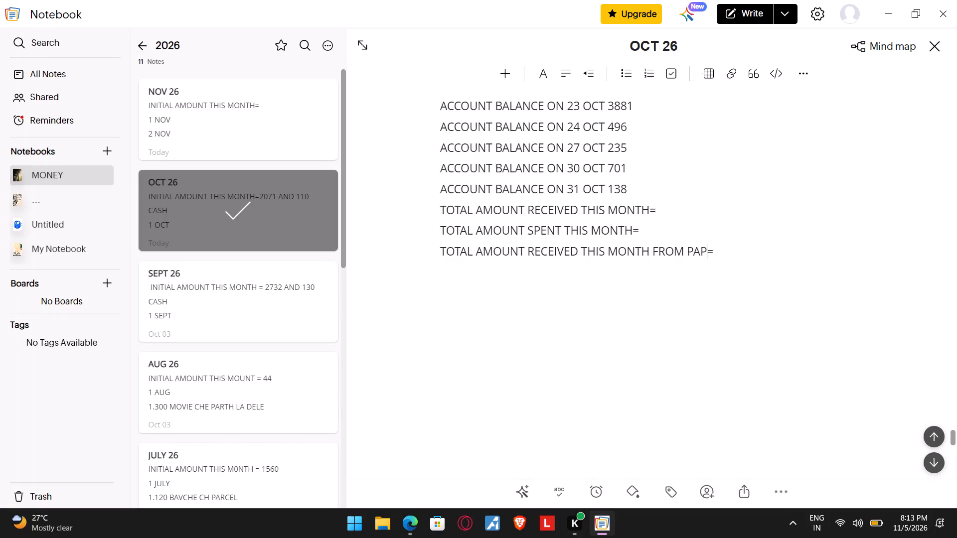
{"action": "key", "text": "BackSpace"}
{"action": "key", "text": "BackSpace"}
{"action": "key", "text": "BackSpace"}
{"action": "type", "text": "HOME"}
{"action": "key", "text": "space"}
Add a fourth summary line reading "TOTAL AMOUNT SPENT ON CIG AND DARU=", with no amount.
{"action": "left_click", "coordinate": [735, 247]}
{"action": "key", "text": "Return"}
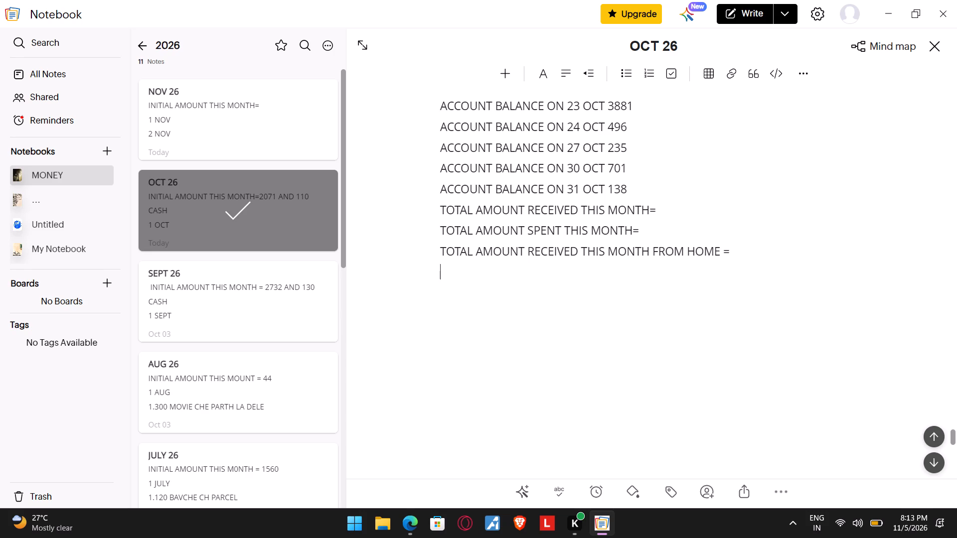
{"action": "type", "text": "TOTAL"}
{"action": "key", "text": "space"}
{"action": "type", "text": "AMOU"}
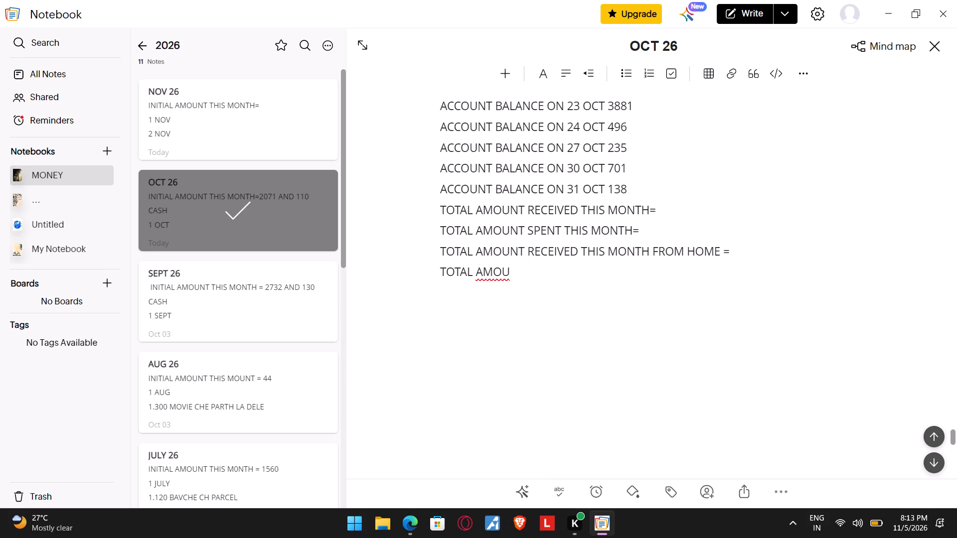
{"action": "type", "text": "NT SPENT"}
{"action": "key", "text": "space"}
{"action": "type", "text": "ON CIG"}
{"action": "key", "text": "space"}
{"action": "type", "text": "AND DARU"}
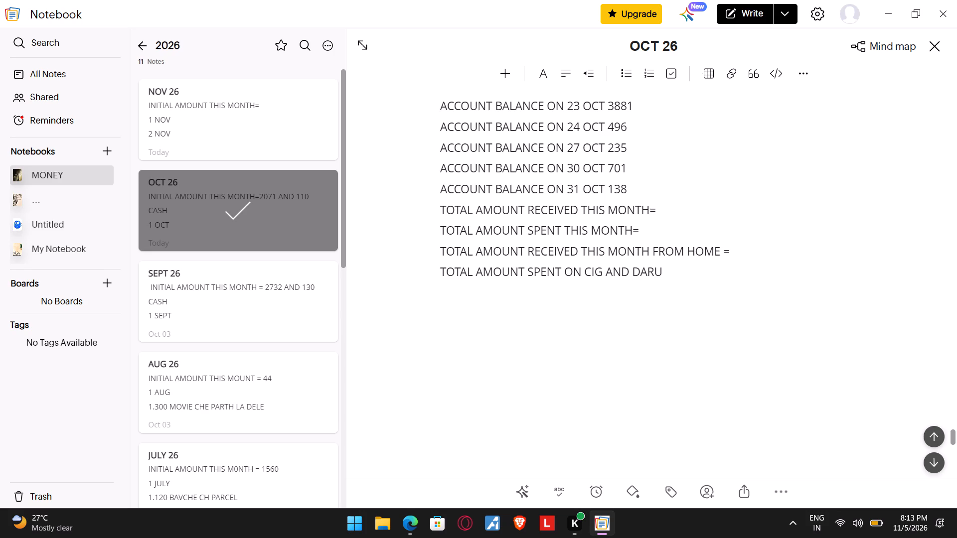
{"action": "key", "text": "equal"}
Make the four TOTAL AMOUNT summary lines at the end of the OCT 26 note bold.
{"action": "left_click_drag", "start_coordinate": [438, 207], "coordinate": [524, 233]}
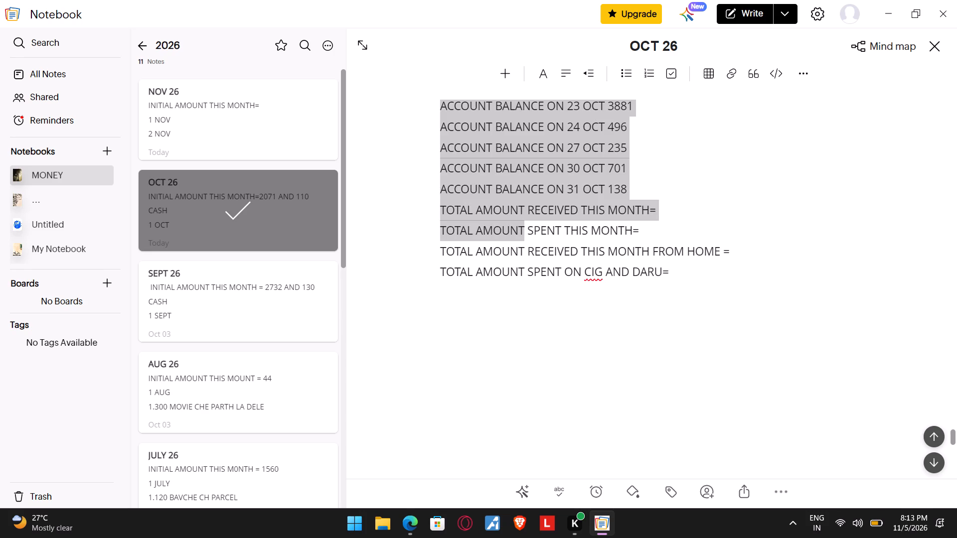
{"action": "left_click", "coordinate": [525, 303]}
{"action": "left_click_drag", "start_coordinate": [437, 206], "coordinate": [486, 226]}
{"action": "left_click", "coordinate": [485, 304]}
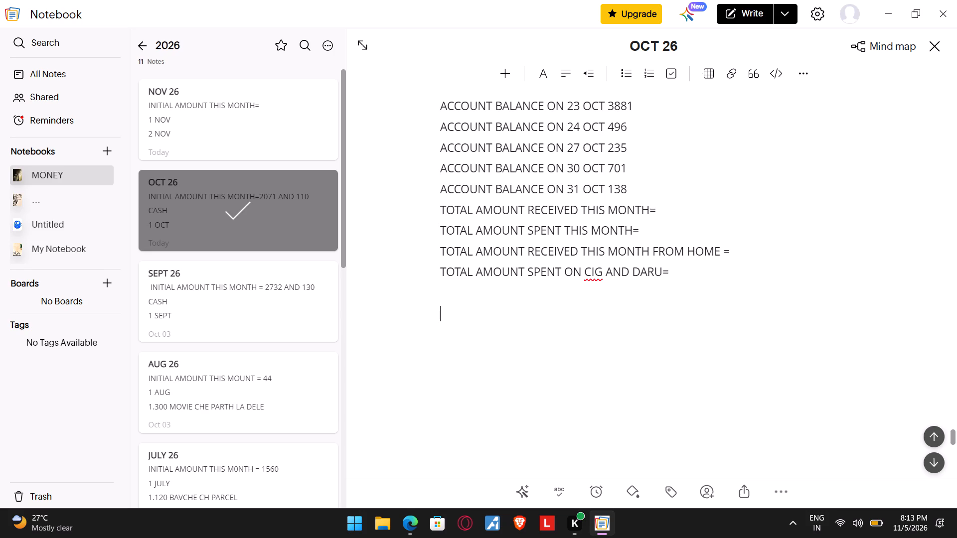
{"action": "left_click", "coordinate": [440, 209]}
{"action": "left_click_drag", "start_coordinate": [440, 209], "coordinate": [649, 286]}
{"action": "key", "text": "ctrl+b"}
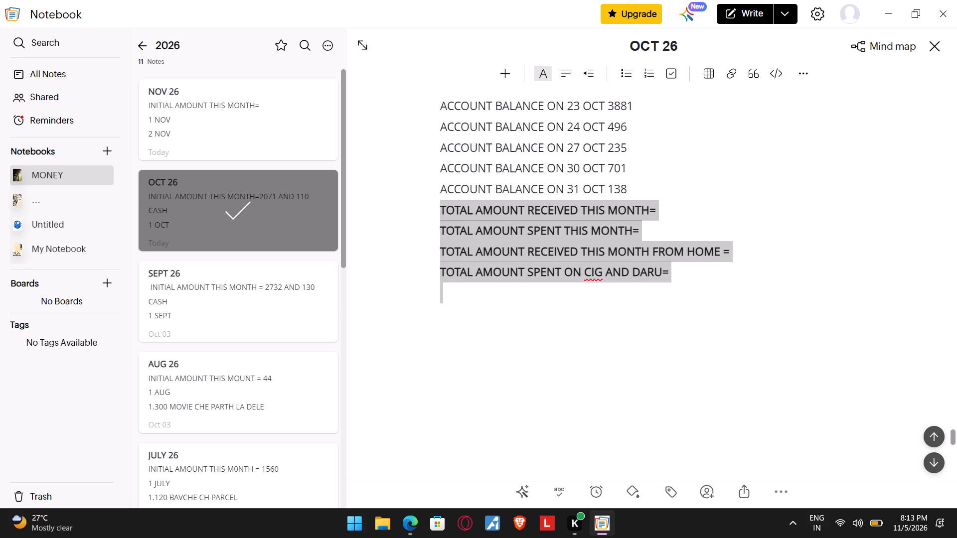
{"action": "left_click", "coordinate": [659, 313]}
Review the initial amount and the RECEIVED lines for 1 to 20 OCT to work out the month's total received.
{"action": "left_click", "coordinate": [673, 204]}
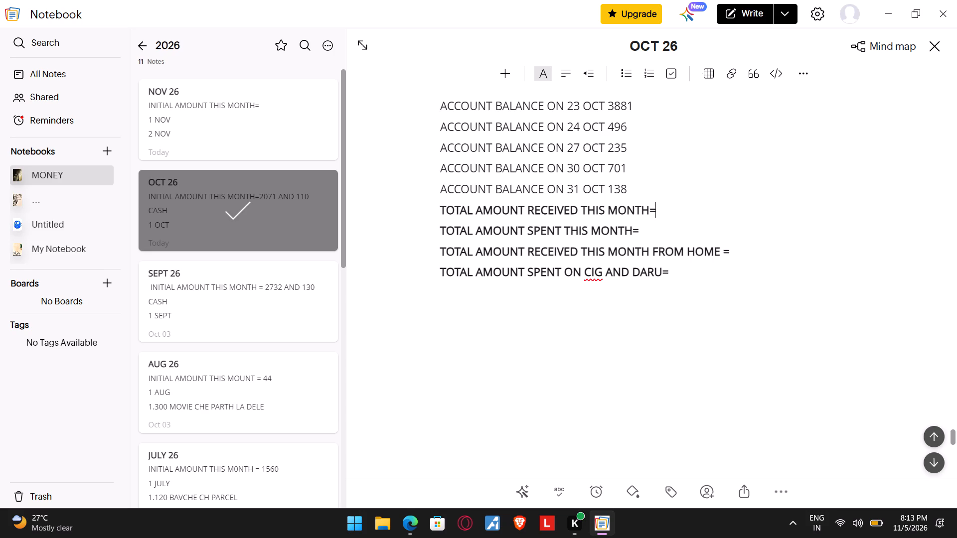
{"action": "left_click", "coordinate": [668, 210]}
{"action": "scroll", "coordinate": [668, 210], "scroll_direction": "up", "scroll_amount": 20}
{"action": "scroll", "coordinate": [668, 210], "scroll_direction": "up", "scroll_amount": 20}
{"action": "scroll", "coordinate": [668, 210], "scroll_direction": "up", "scroll_amount": 1}
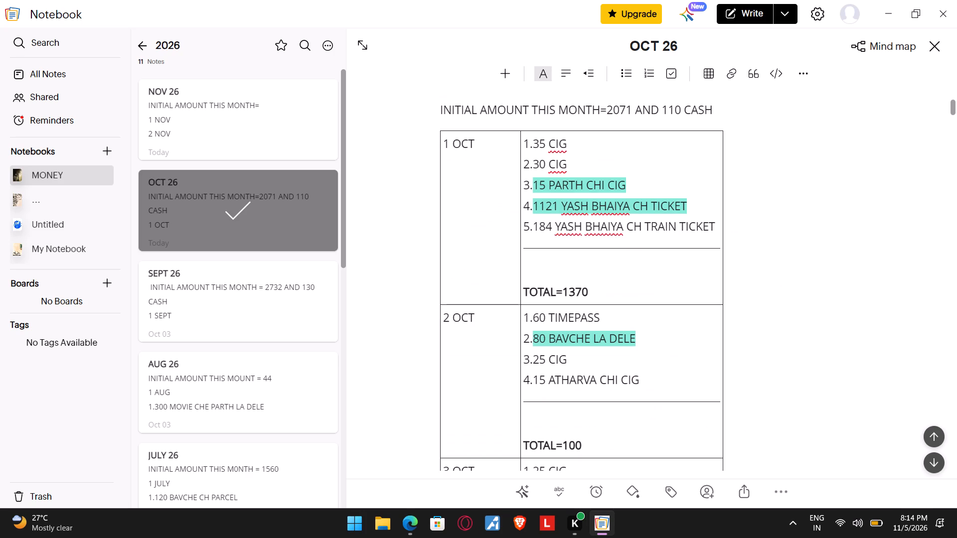
{"action": "scroll", "coordinate": [668, 210], "scroll_direction": "down", "scroll_amount": 1}
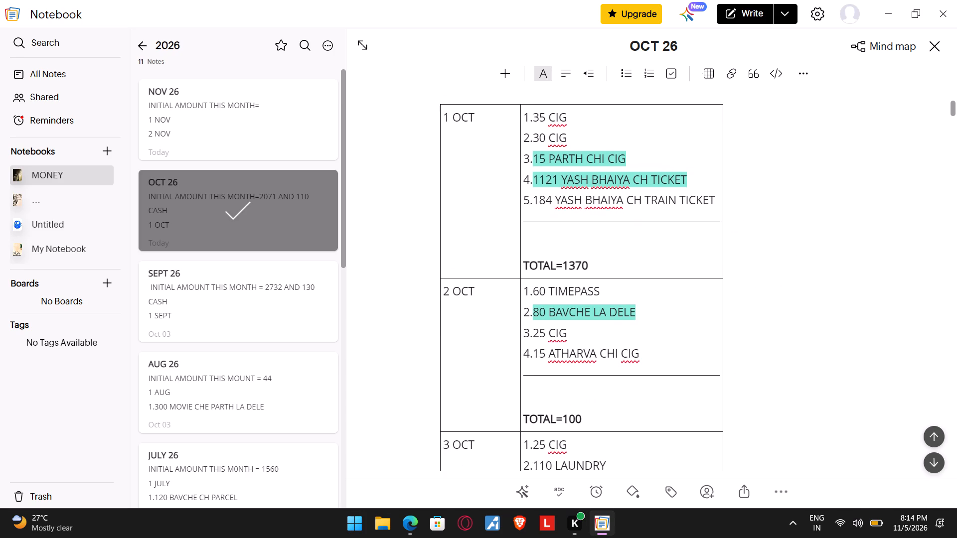
{"action": "scroll", "coordinate": [668, 210], "scroll_direction": "down", "scroll_amount": 1}
{"action": "scroll", "coordinate": [668, 210], "scroll_direction": "up", "scroll_amount": 1}
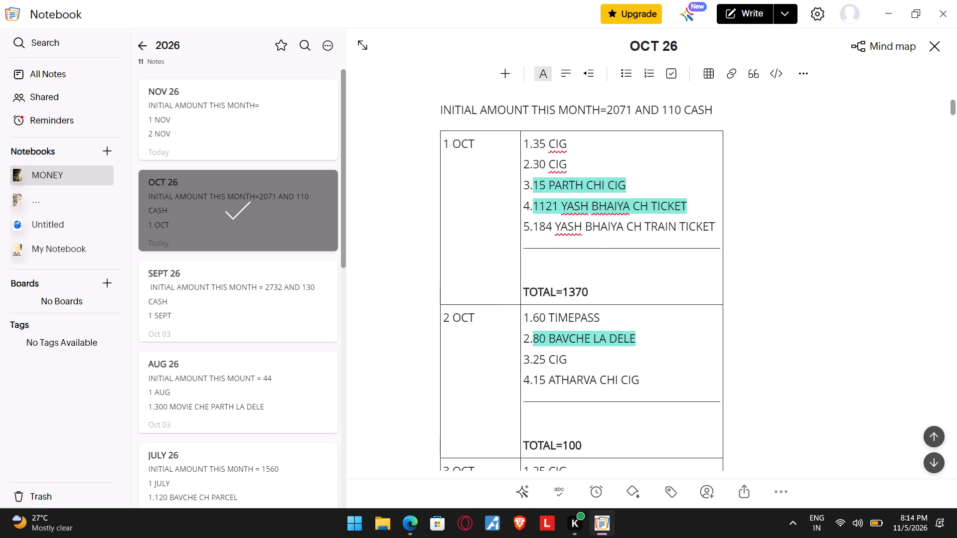
{"action": "scroll", "coordinate": [668, 210], "scroll_direction": "down", "scroll_amount": 7}
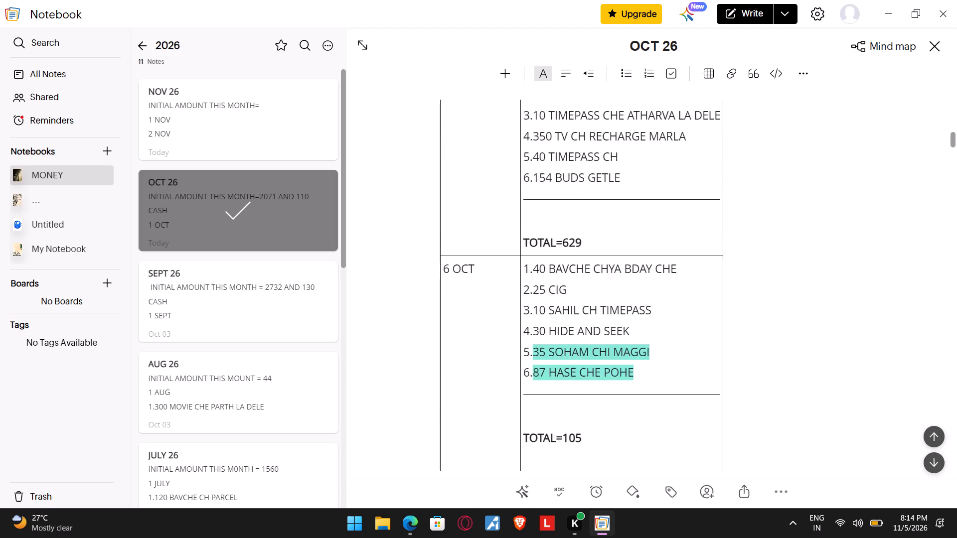
{"action": "scroll", "coordinate": [668, 210], "scroll_direction": "down", "scroll_amount": 5}
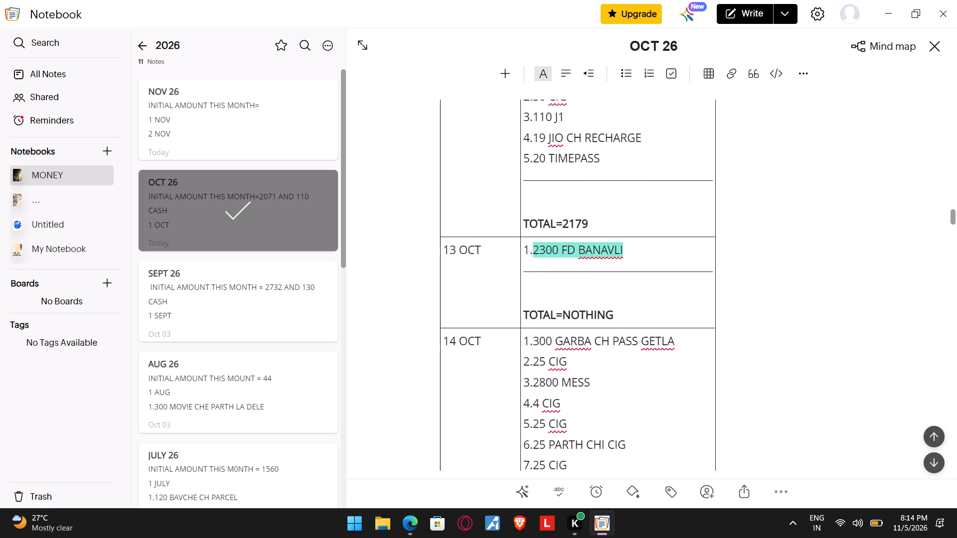
{"action": "scroll", "coordinate": [668, 210], "scroll_direction": "up", "scroll_amount": 9}
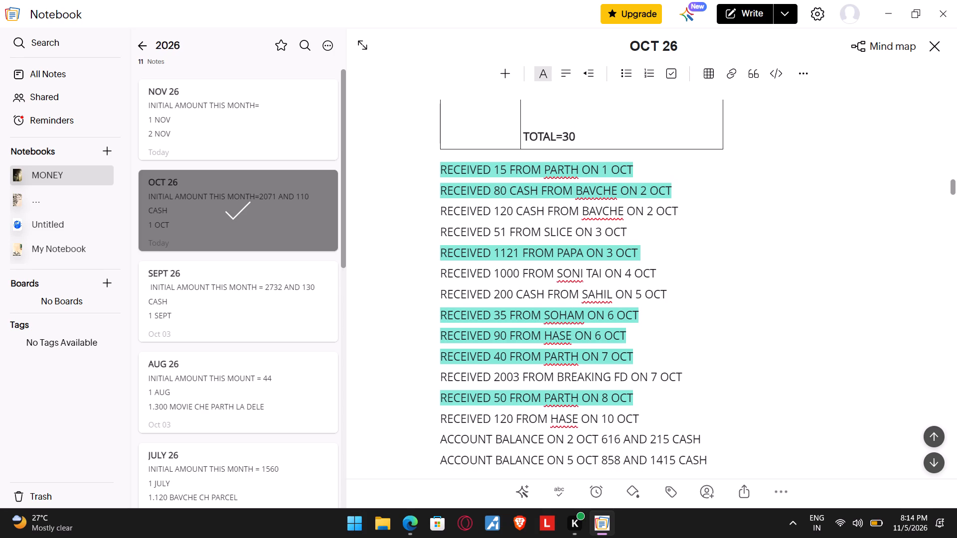
{"action": "scroll", "coordinate": [668, 210], "scroll_direction": "down", "scroll_amount": 2}
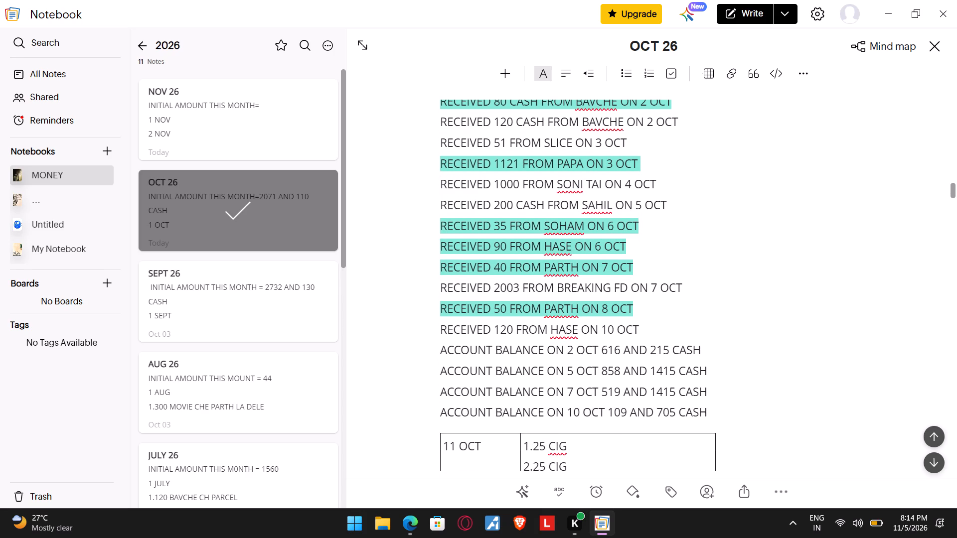
{"action": "scroll", "coordinate": [668, 210], "scroll_direction": "down", "scroll_amount": 1}
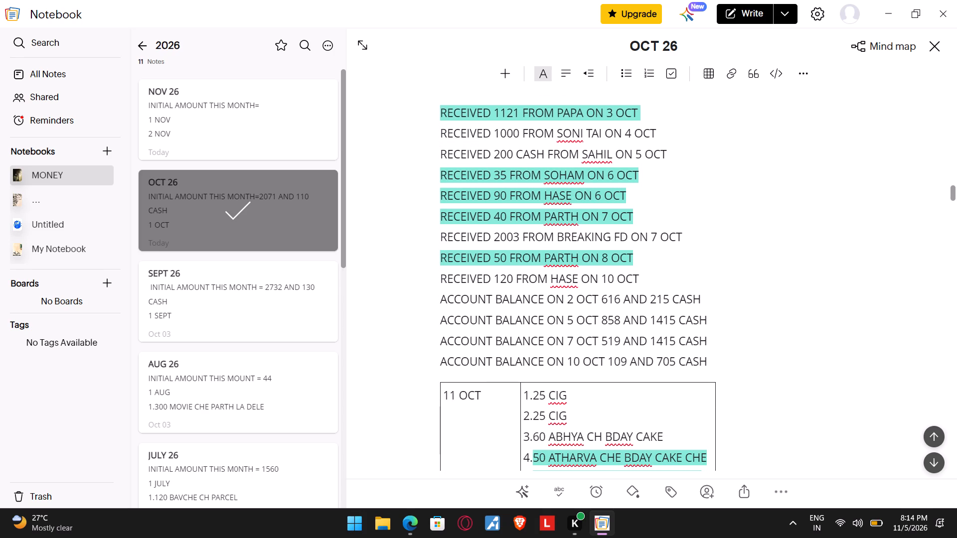
{"action": "scroll", "coordinate": [668, 210], "scroll_direction": "down", "scroll_amount": 5}
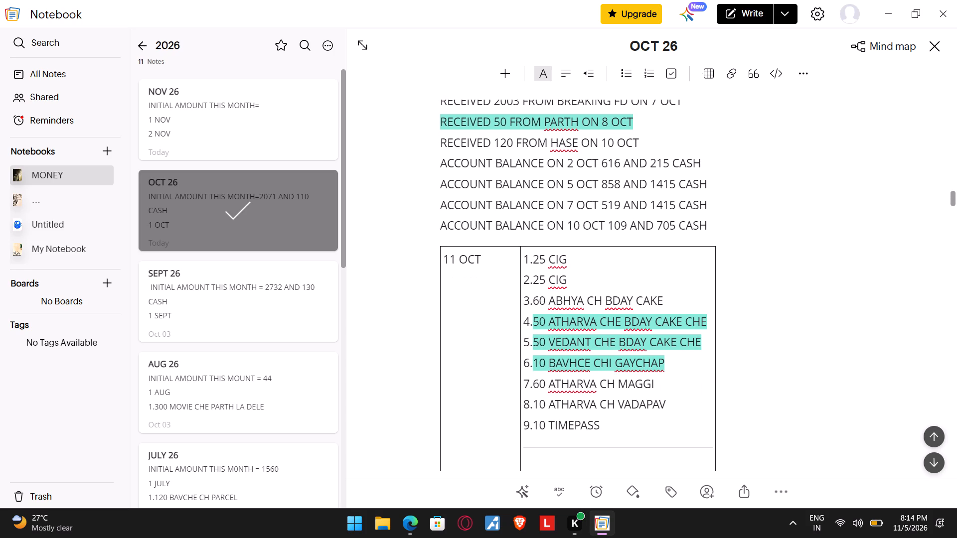
{"action": "scroll", "coordinate": [668, 210], "scroll_direction": "down", "scroll_amount": 9}
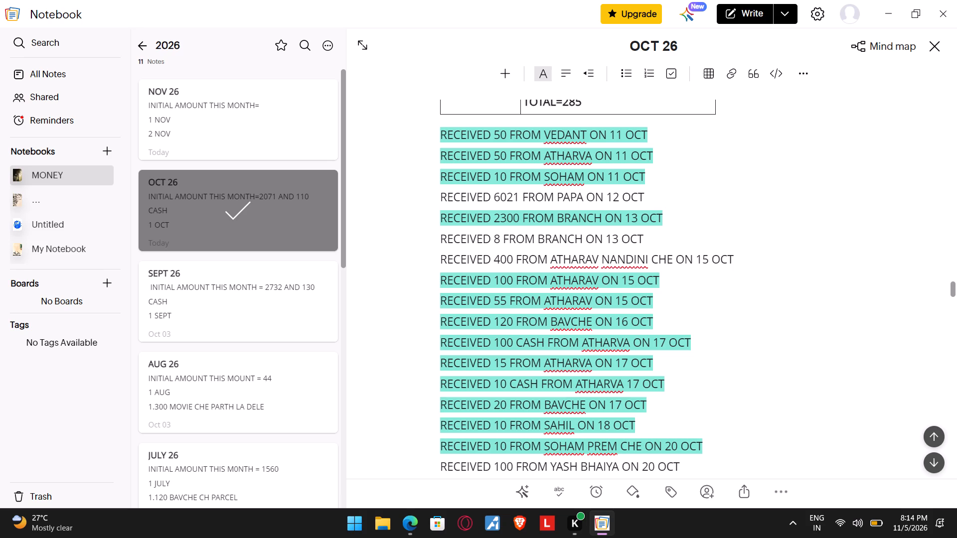
{"action": "scroll", "coordinate": [668, 210], "scroll_direction": "down", "scroll_amount": 3}
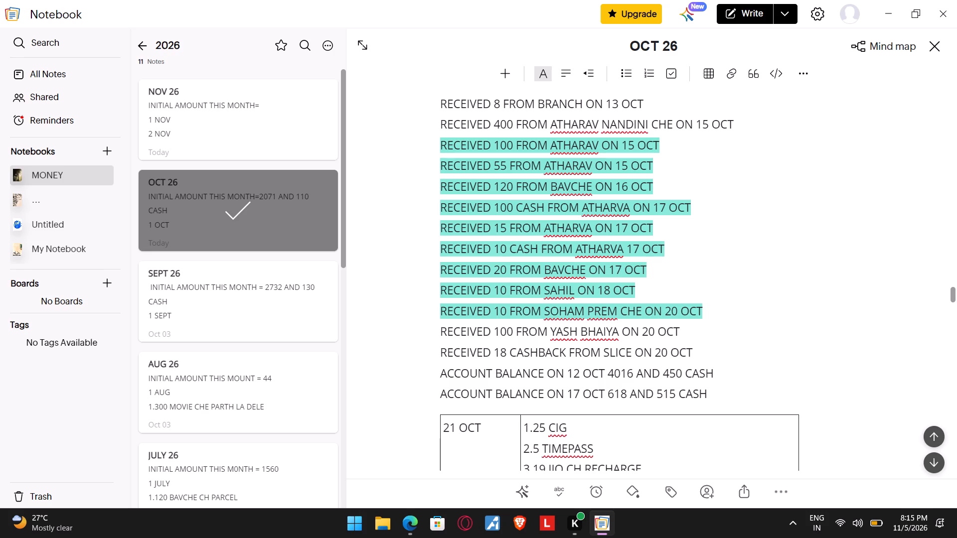
Recheck the initial amount and the RECEIVED lines for 1 to 10 OCT for the month's total received.
{"action": "scroll", "coordinate": [559, 319], "scroll_direction": "up", "scroll_amount": 2}
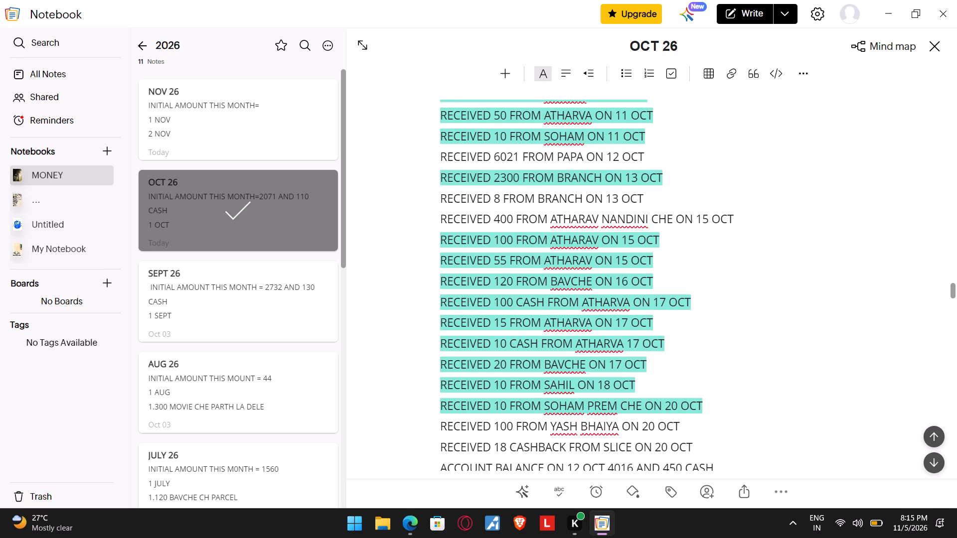
{"action": "scroll", "coordinate": [481, 190], "scroll_direction": "up", "scroll_amount": 2}
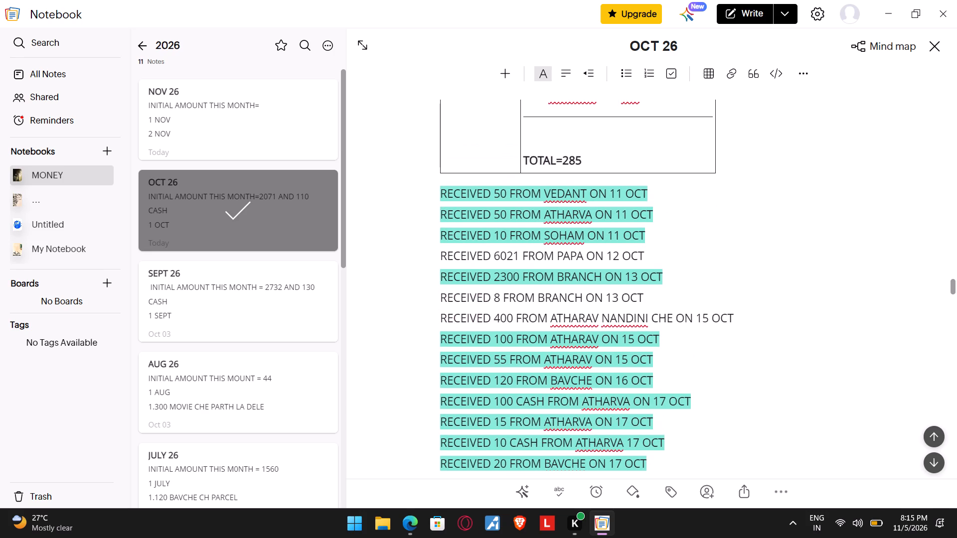
{"action": "scroll", "coordinate": [481, 190], "scroll_direction": "up", "scroll_amount": 3}
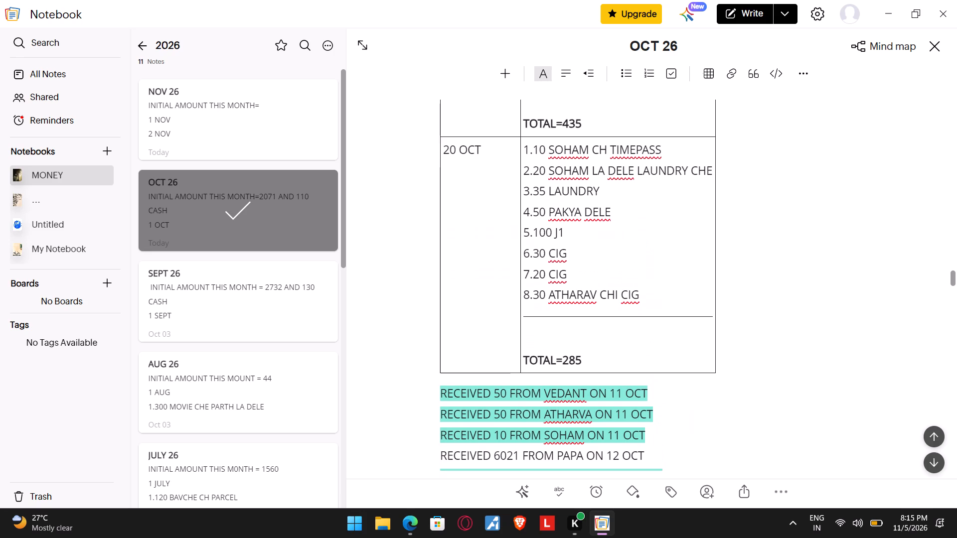
{"action": "scroll", "coordinate": [481, 190], "scroll_direction": "up", "scroll_amount": 16}
{"action": "scroll", "coordinate": [481, 190], "scroll_direction": "down", "scroll_amount": 1}
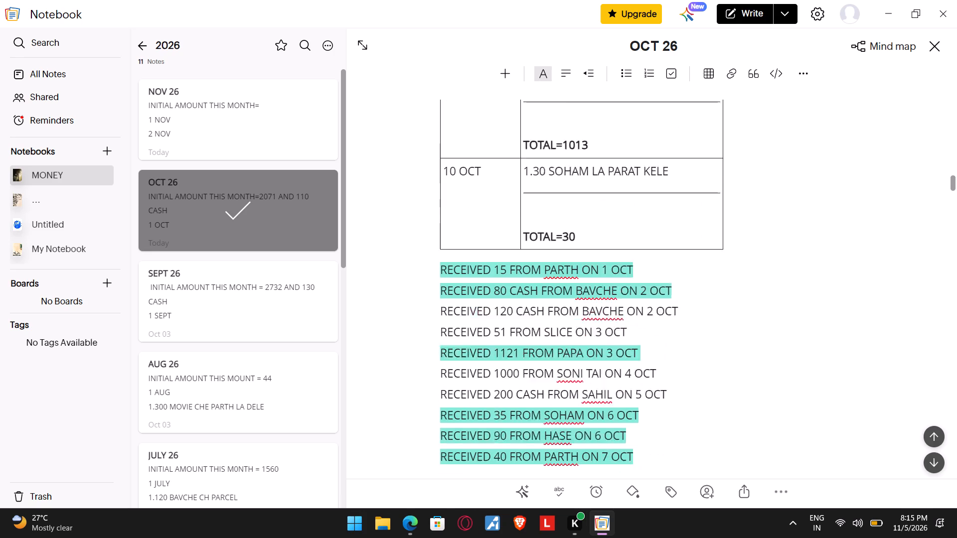
{"action": "scroll", "coordinate": [481, 190], "scroll_direction": "down", "scroll_amount": 1}
{"action": "scroll", "coordinate": [514, 332], "scroll_direction": "down", "scroll_amount": 2}
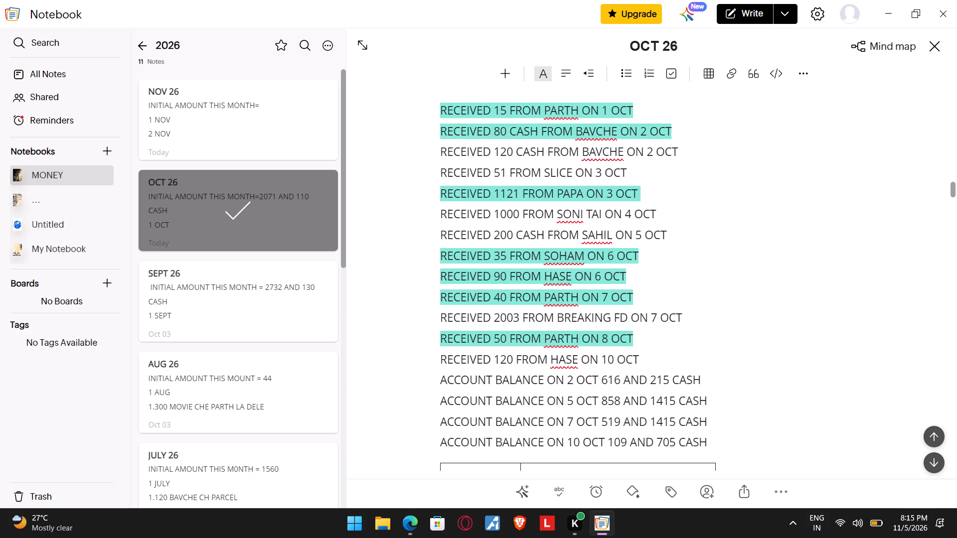
{"action": "scroll", "coordinate": [509, 358], "scroll_direction": "up", "scroll_amount": 3}
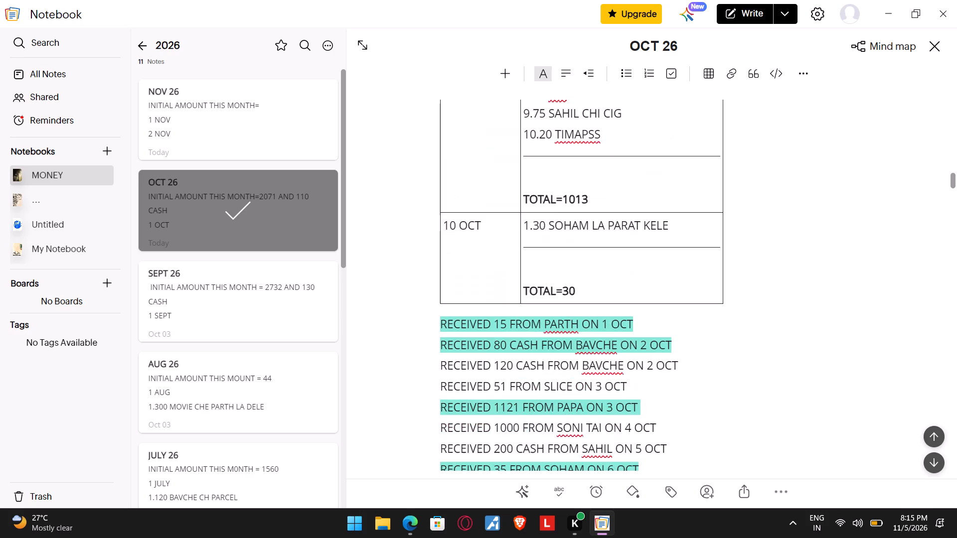
{"action": "scroll", "coordinate": [509, 358], "scroll_direction": "up", "scroll_amount": 11}
{"action": "scroll", "coordinate": [509, 358], "scroll_direction": "up", "scroll_amount": 11}
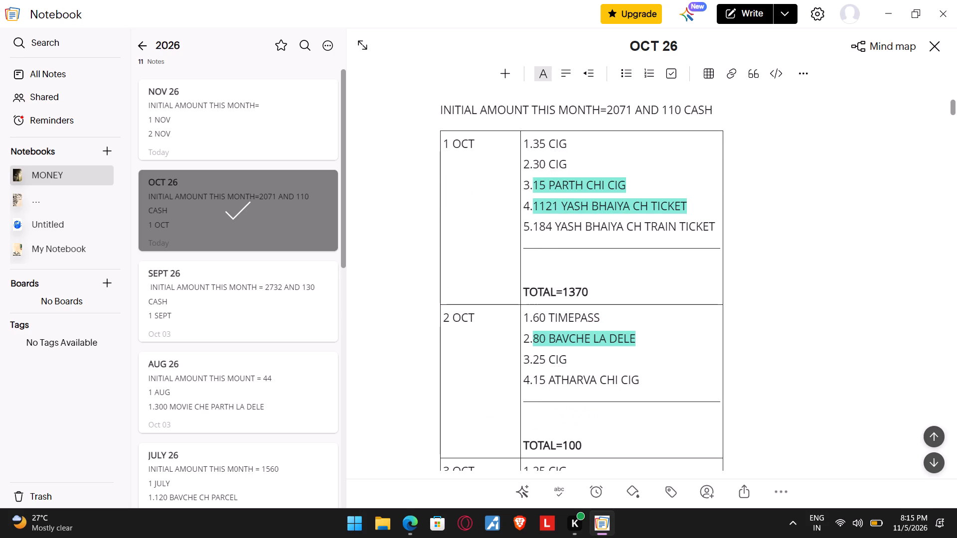
{"action": "scroll", "coordinate": [509, 358], "scroll_direction": "down", "scroll_amount": 13}
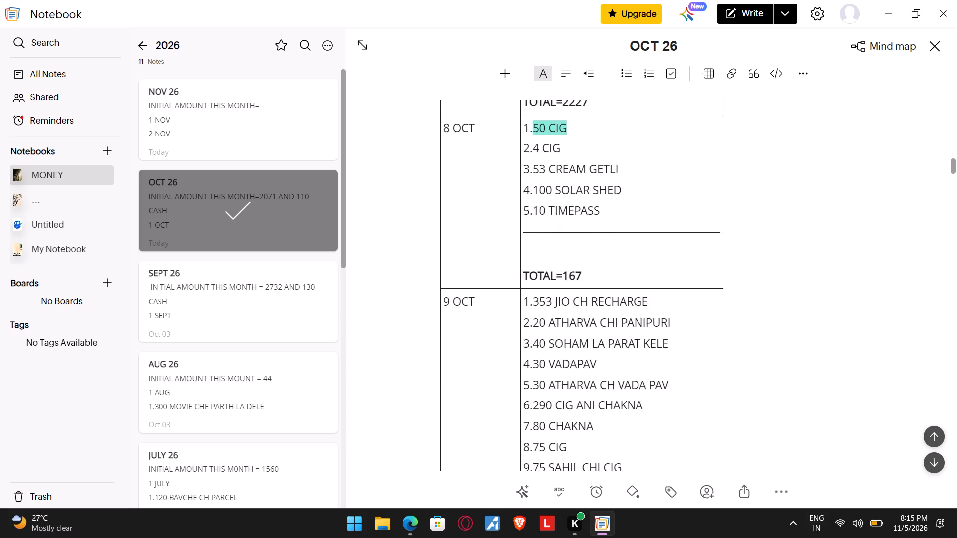
{"action": "scroll", "coordinate": [509, 358], "scroll_direction": "down", "scroll_amount": 5}
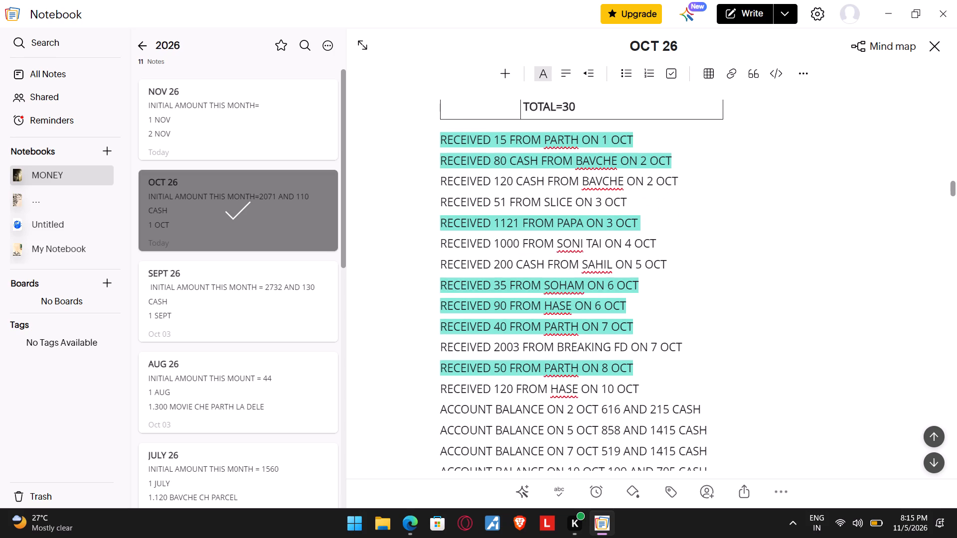
{"action": "scroll", "coordinate": [499, 404], "scroll_direction": "down", "scroll_amount": 2}
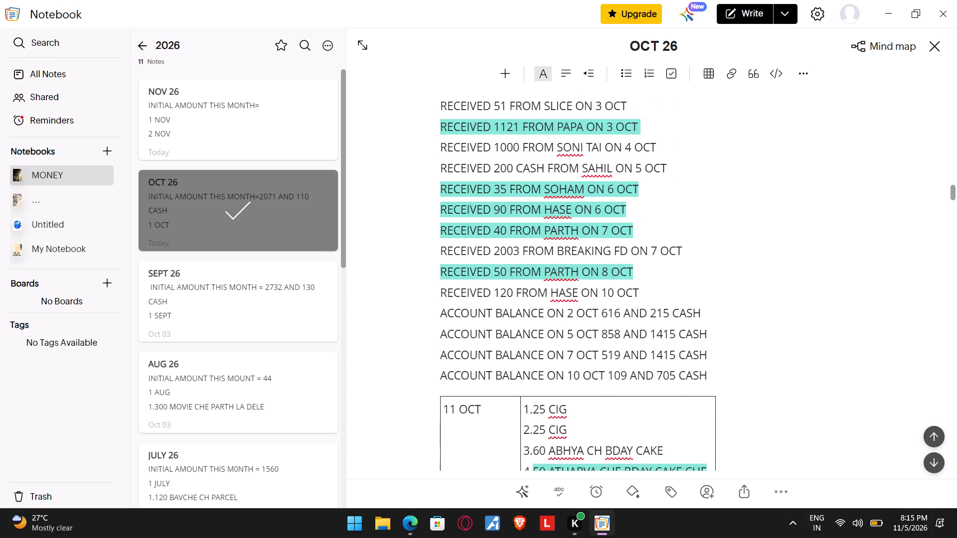
Go through the RECEIVED lines for 11 to 20 OCT, continuing the month's received tally.
{"action": "scroll", "coordinate": [499, 404], "scroll_direction": "down", "scroll_amount": 7}
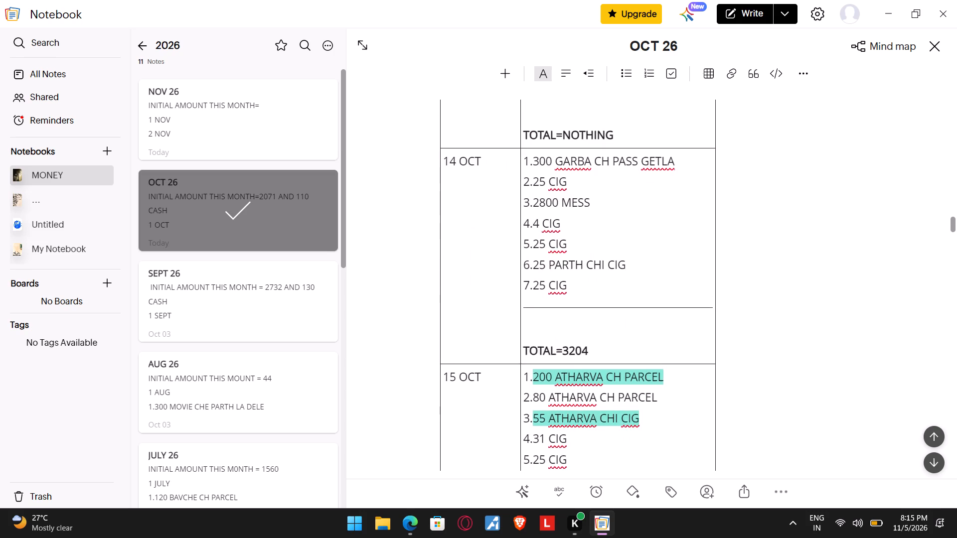
{"action": "scroll", "coordinate": [499, 404], "scroll_direction": "down", "scroll_amount": 3}
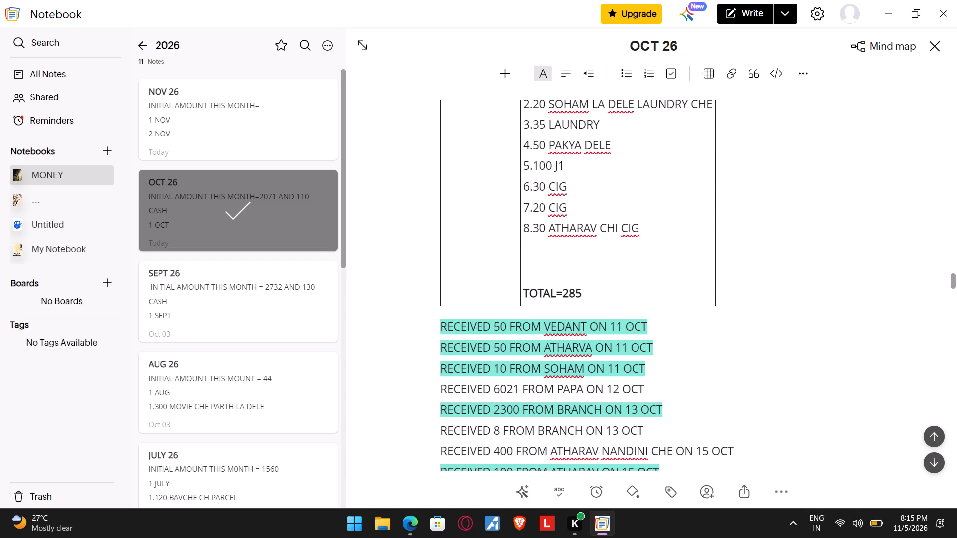
{"action": "scroll", "coordinate": [511, 399], "scroll_direction": "down", "scroll_amount": 1}
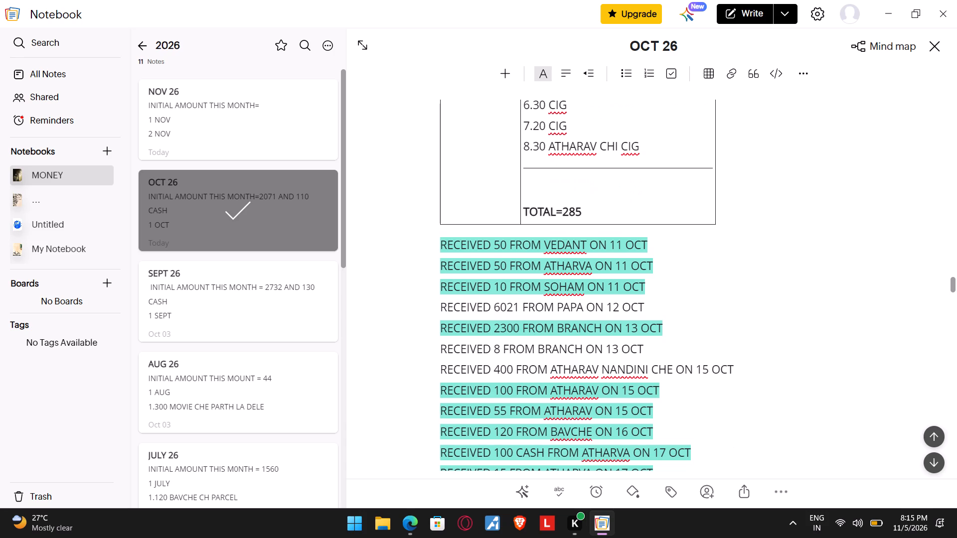
{"action": "scroll", "coordinate": [511, 399], "scroll_direction": "down", "scroll_amount": 1}
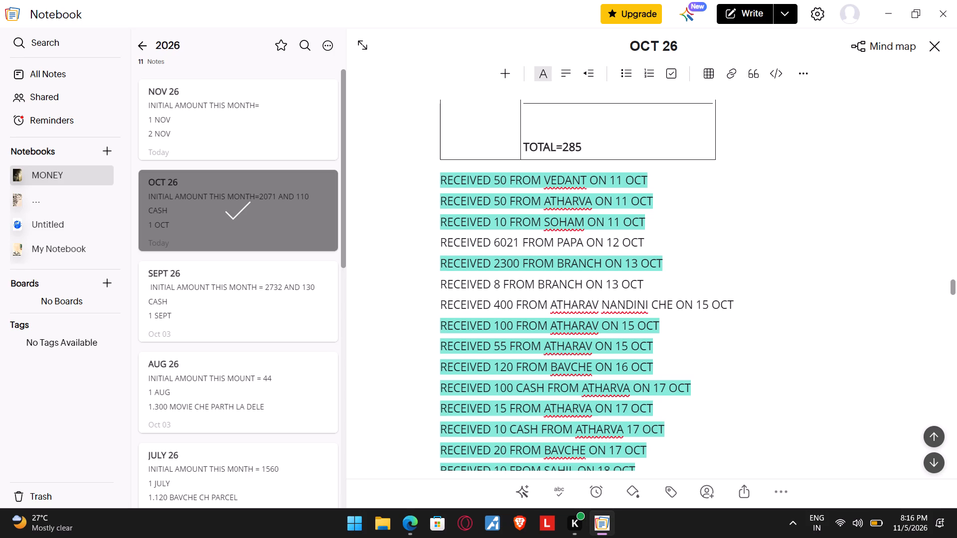
{"action": "scroll", "coordinate": [510, 309], "scroll_direction": "down", "scroll_amount": 3}
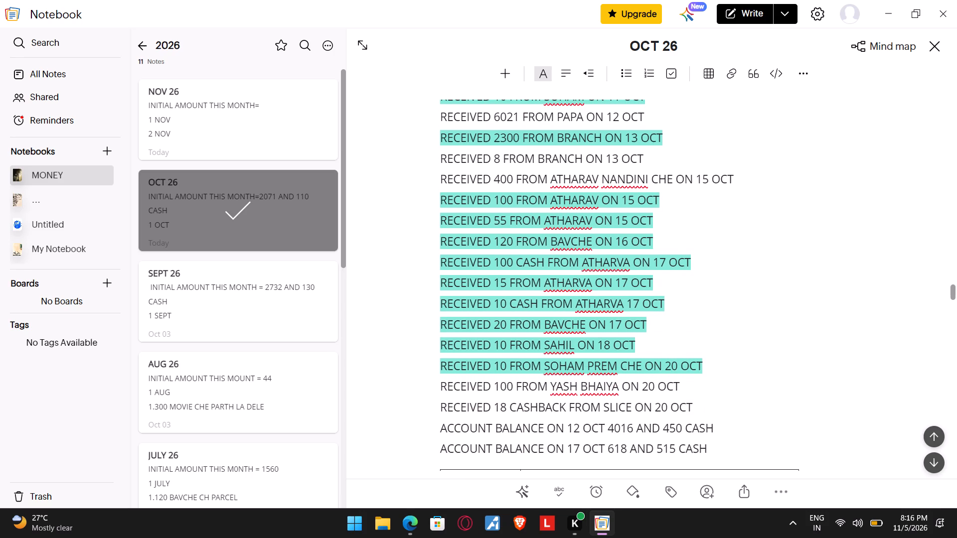
Review the RECEIVED lines for 21 to 31 OCT, down to the TOTAL AMOUNT summary lines.
{"action": "scroll", "coordinate": [515, 404], "scroll_direction": "down", "scroll_amount": 9}
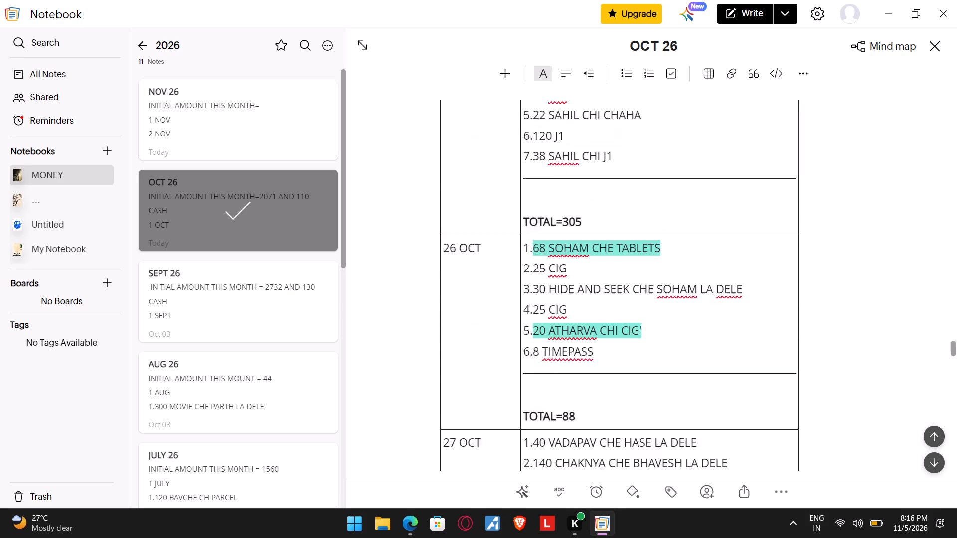
{"action": "scroll", "coordinate": [515, 404], "scroll_direction": "down", "scroll_amount": 3}
{"action": "scroll", "coordinate": [515, 404], "scroll_direction": "up", "scroll_amount": 3}
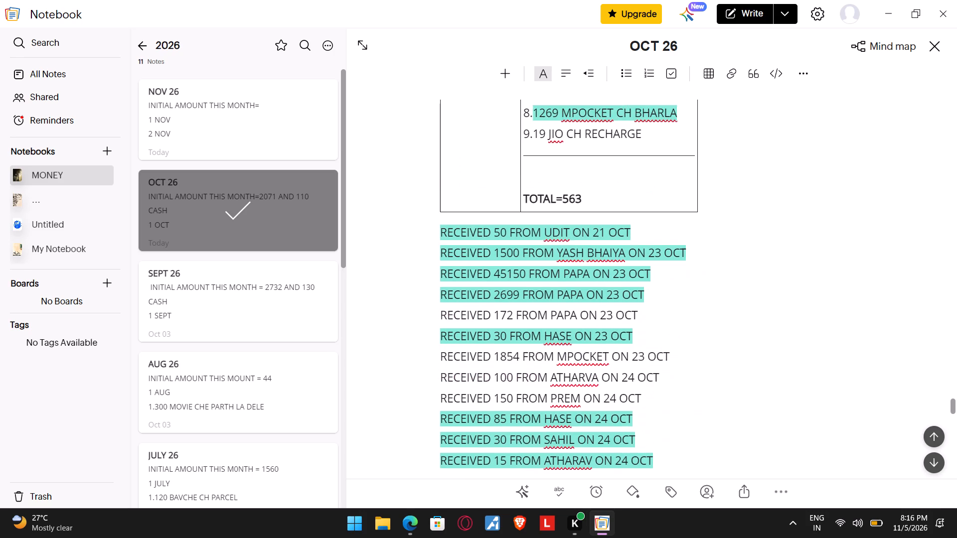
{"action": "scroll", "coordinate": [515, 404], "scroll_direction": "up", "scroll_amount": 1}
{"action": "scroll", "coordinate": [515, 404], "scroll_direction": "down", "scroll_amount": 1}
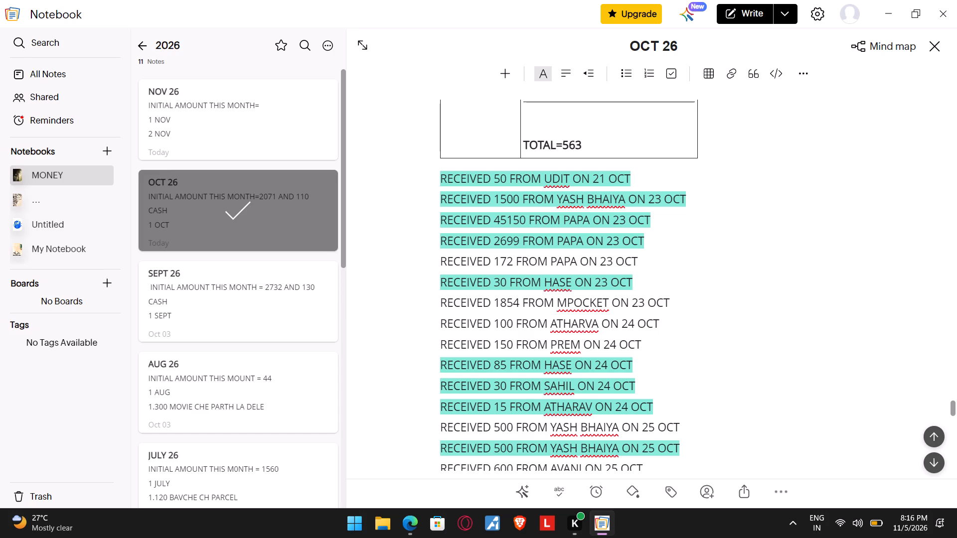
{"action": "scroll", "coordinate": [515, 404], "scroll_direction": "down", "scroll_amount": 2}
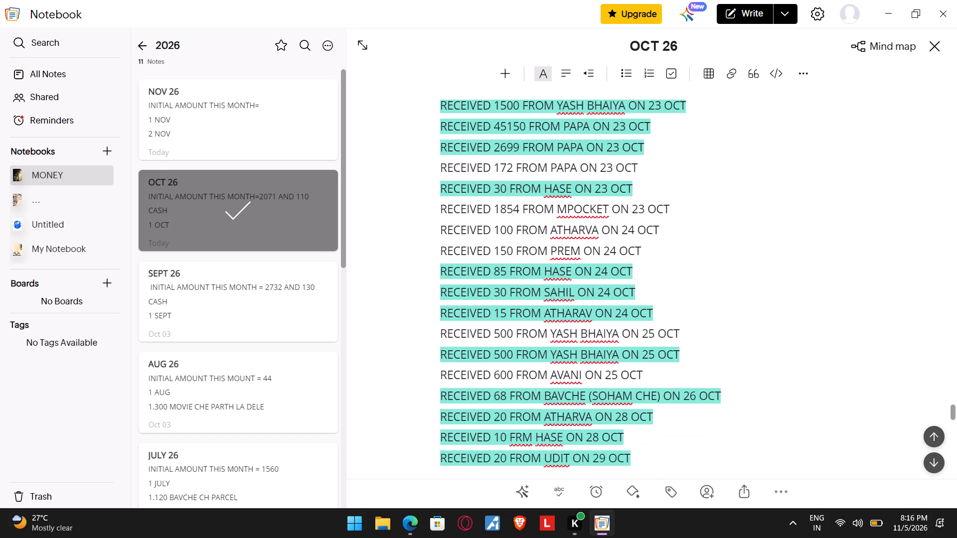
{"action": "scroll", "coordinate": [515, 404], "scroll_direction": "down", "scroll_amount": 2}
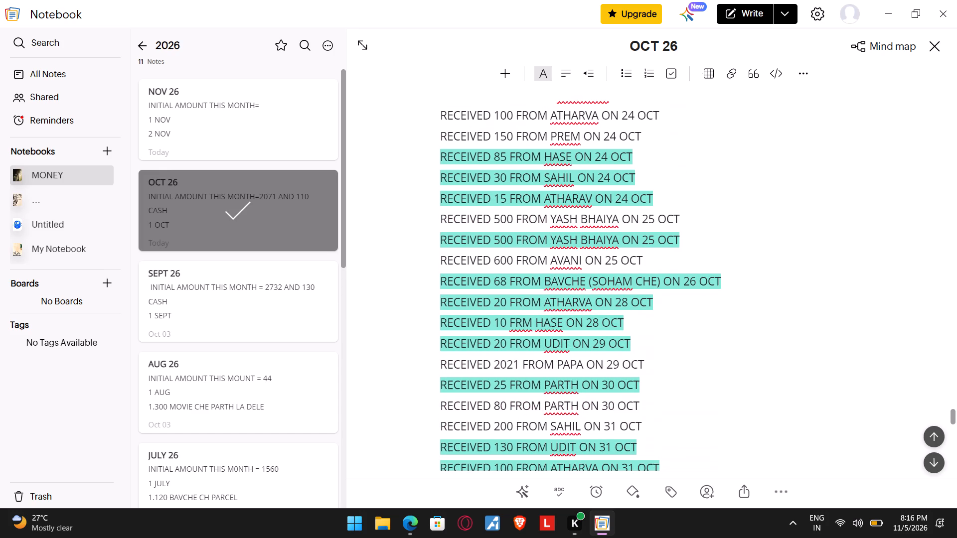
{"action": "scroll", "coordinate": [515, 404], "scroll_direction": "down", "scroll_amount": 1}
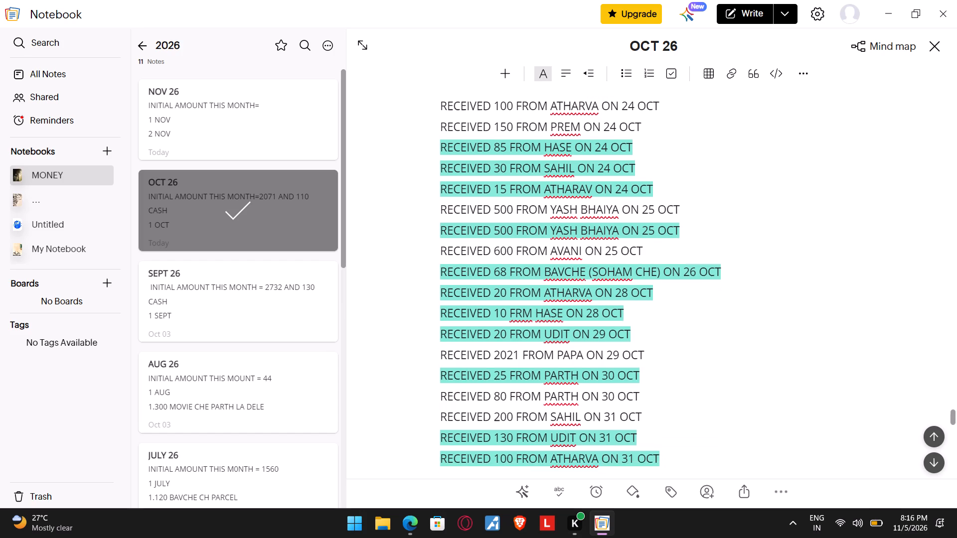
{"action": "scroll", "coordinate": [515, 404], "scroll_direction": "down", "scroll_amount": 1}
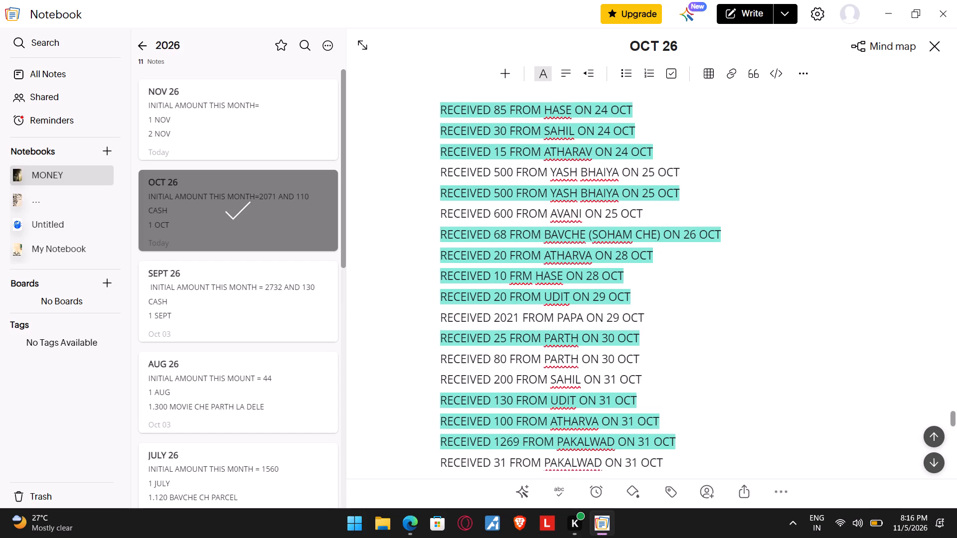
{"action": "scroll", "coordinate": [515, 404], "scroll_direction": "down", "scroll_amount": 1}
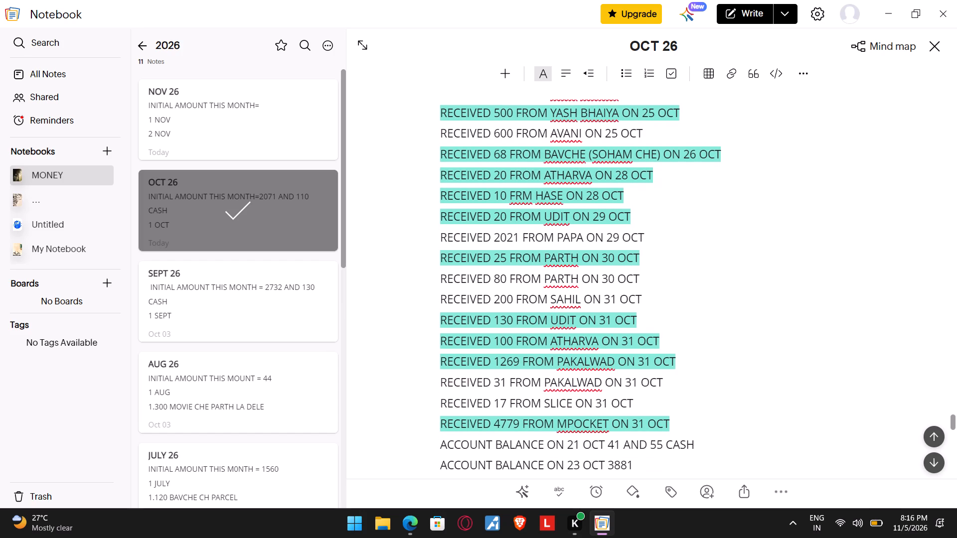
{"action": "scroll", "coordinate": [515, 404], "scroll_direction": "down", "scroll_amount": 1}
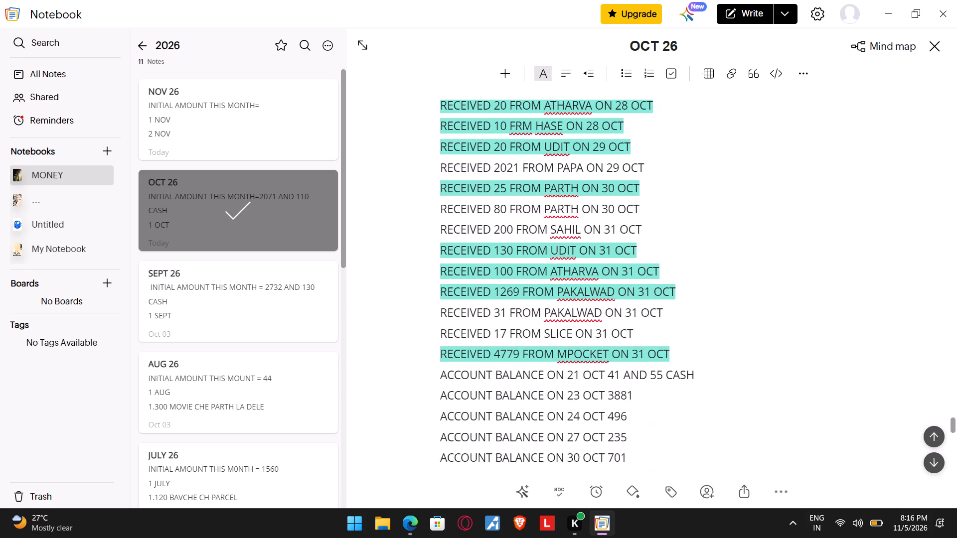
{"action": "scroll", "coordinate": [515, 404], "scroll_direction": "down", "scroll_amount": 2}
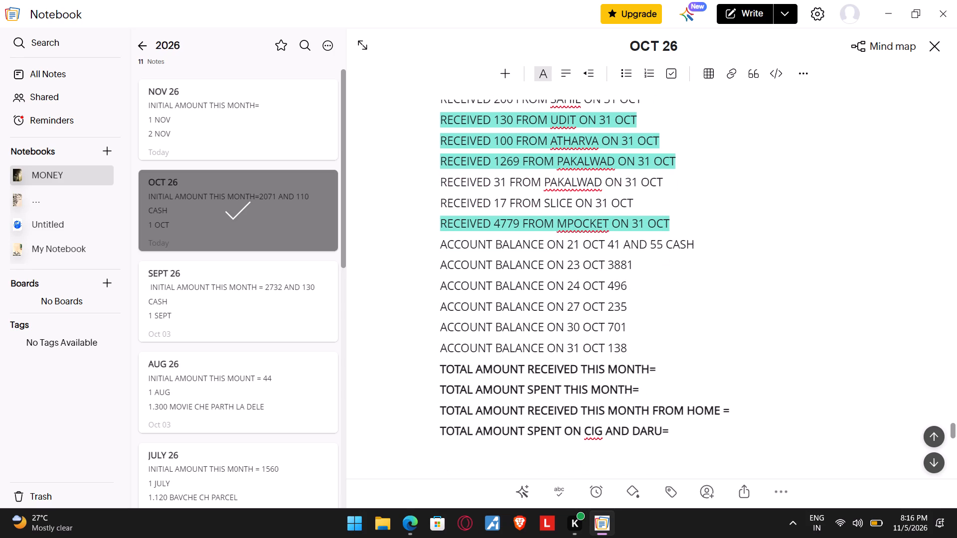
Recheck the RECEIVED lines for 21 to 31 OCT, working backward from the month-end summary.
{"action": "scroll", "coordinate": [515, 404], "scroll_direction": "up", "scroll_amount": 3}
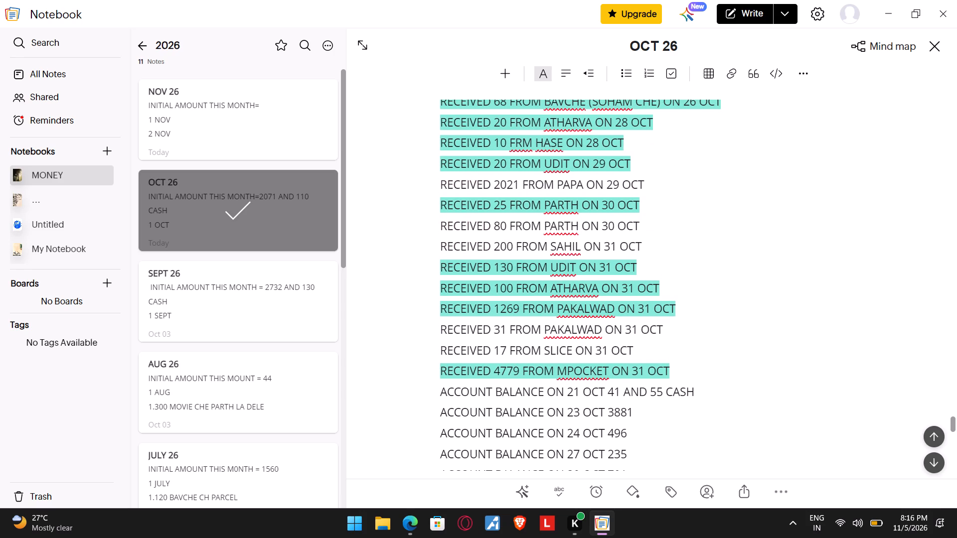
{"action": "scroll", "coordinate": [510, 221], "scroll_direction": "up", "scroll_amount": 1}
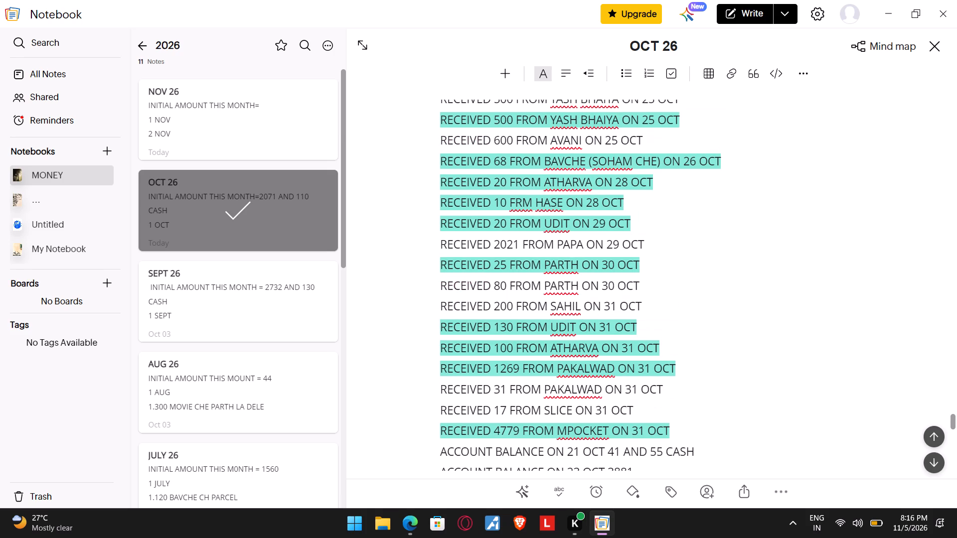
{"action": "scroll", "coordinate": [508, 152], "scroll_direction": "up", "scroll_amount": 2}
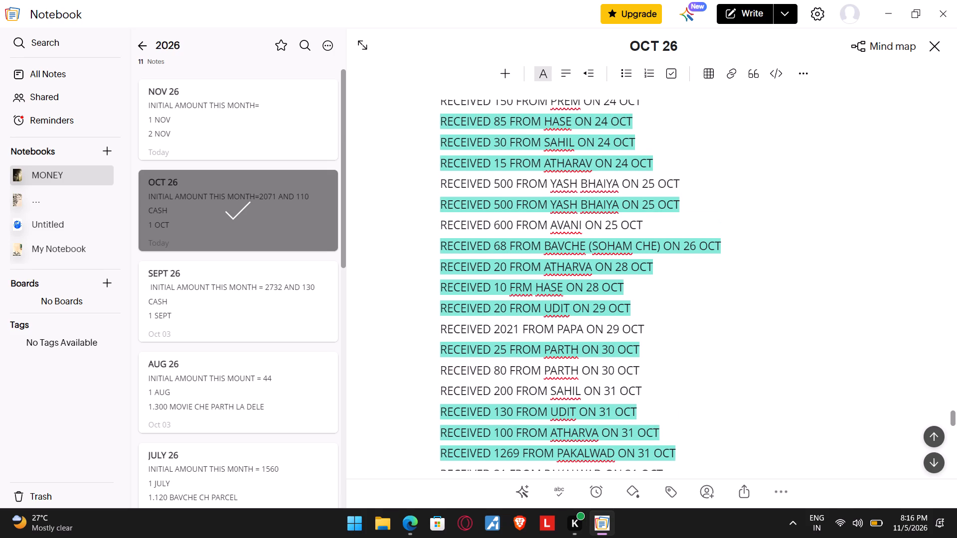
{"action": "scroll", "coordinate": [513, 181], "scroll_direction": "up", "scroll_amount": 2}
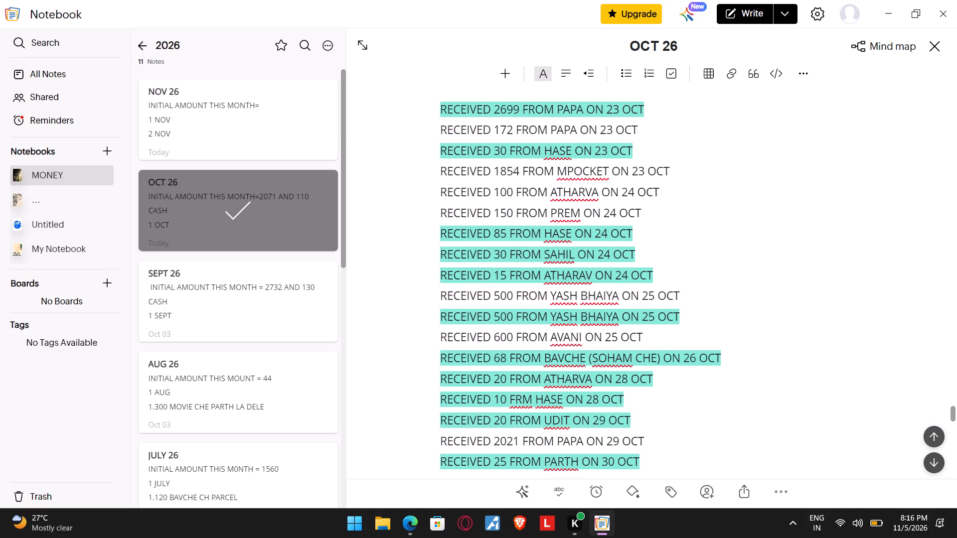
{"action": "scroll", "coordinate": [512, 123], "scroll_direction": "up", "scroll_amount": 3}
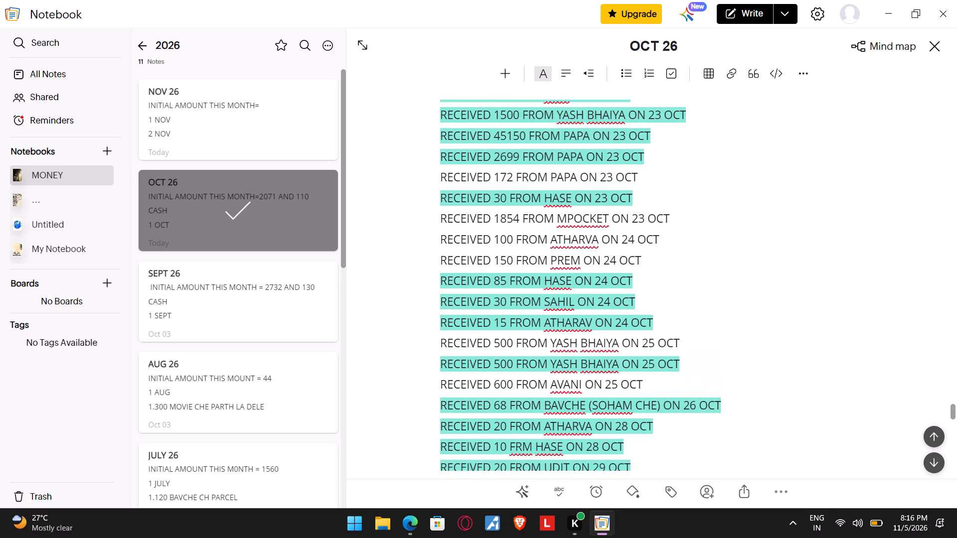
{"action": "scroll", "coordinate": [512, 123], "scroll_direction": "up", "scroll_amount": 7}
Recheck the RECEIVED lines for 11 to 20 OCT and 1 to 10 OCT, working back to the initial amount.
{"action": "scroll", "coordinate": [512, 123], "scroll_direction": "up", "scroll_amount": 2}
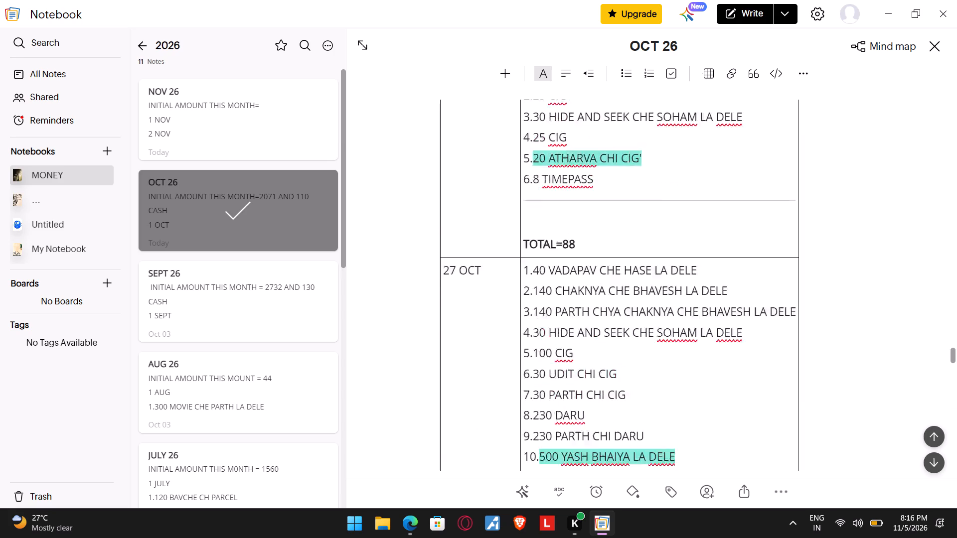
{"action": "scroll", "coordinate": [512, 123], "scroll_direction": "up", "scroll_amount": 7}
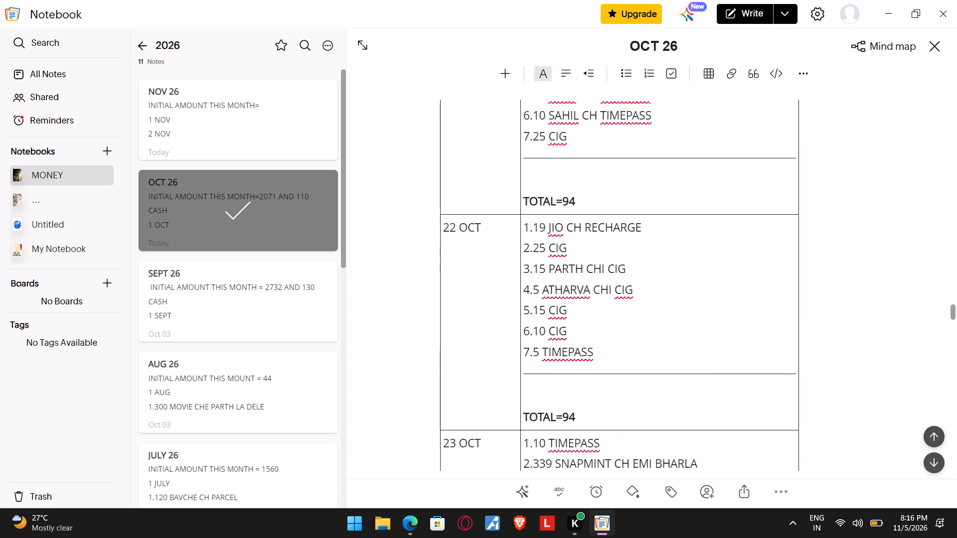
{"action": "scroll", "coordinate": [512, 123], "scroll_direction": "up", "scroll_amount": 2}
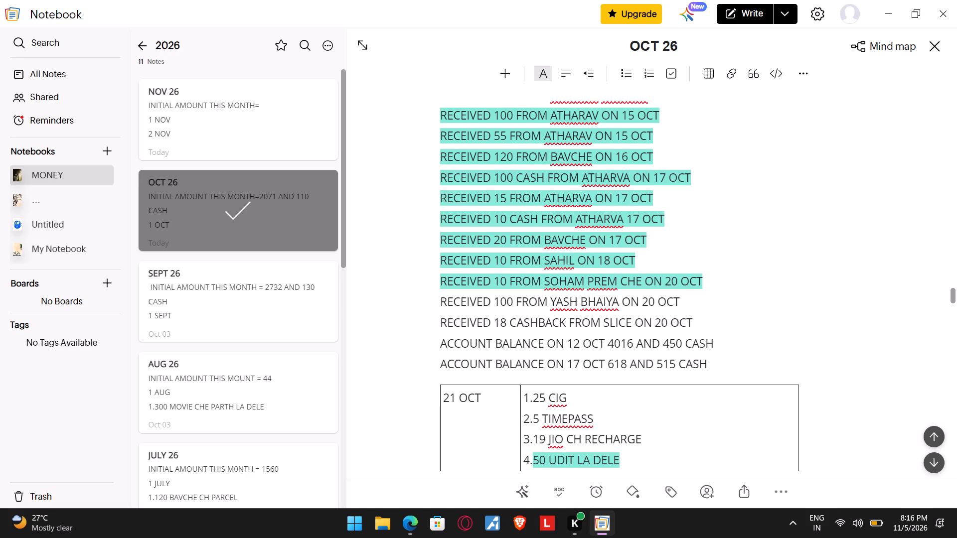
{"action": "scroll", "coordinate": [510, 298], "scroll_direction": "up", "scroll_amount": 3}
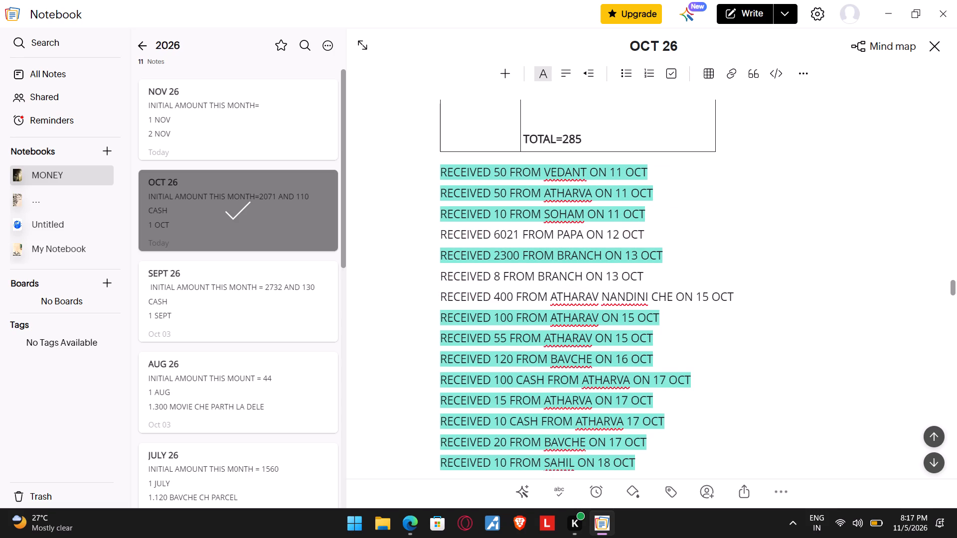
{"action": "scroll", "coordinate": [509, 241], "scroll_direction": "up", "scroll_amount": 10}
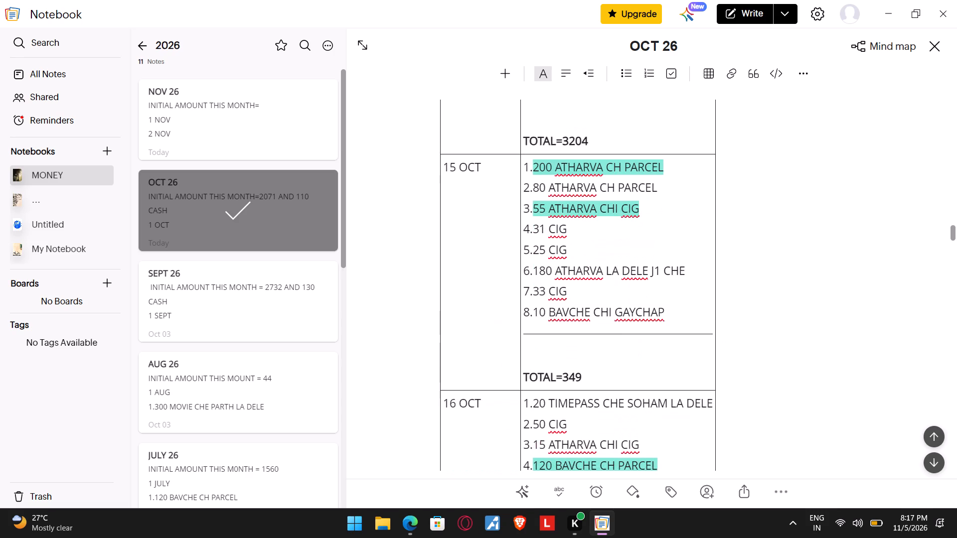
{"action": "scroll", "coordinate": [509, 241], "scroll_direction": "up", "scroll_amount": 7}
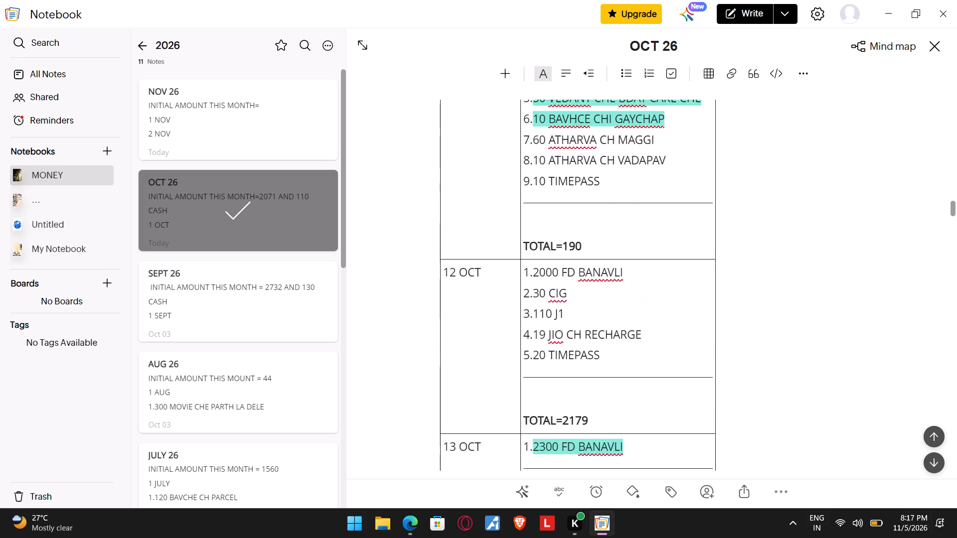
{"action": "scroll", "coordinate": [509, 241], "scroll_direction": "up", "scroll_amount": 6}
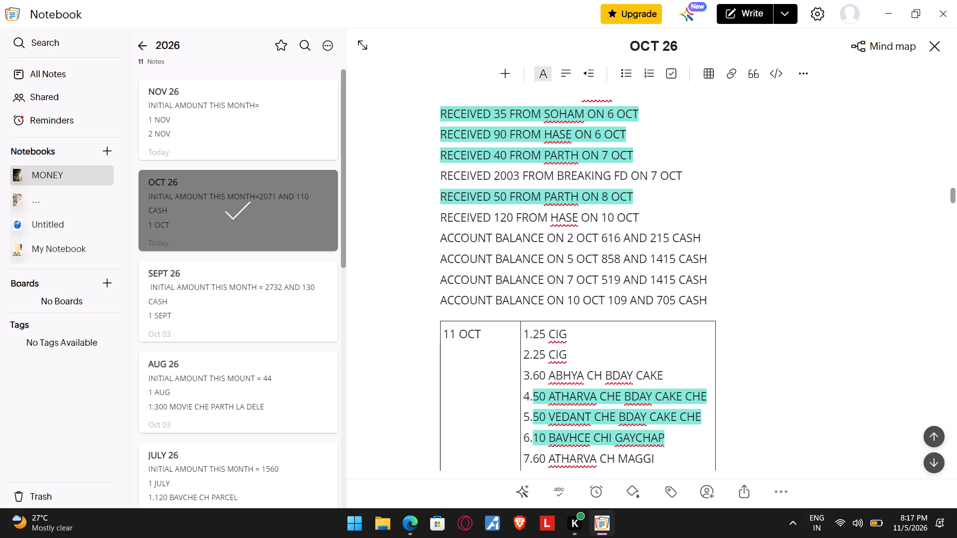
{"action": "scroll", "coordinate": [511, 222], "scroll_direction": "up", "scroll_amount": 20}
{"action": "scroll", "coordinate": [511, 222], "scroll_direction": "up", "scroll_amount": 6}
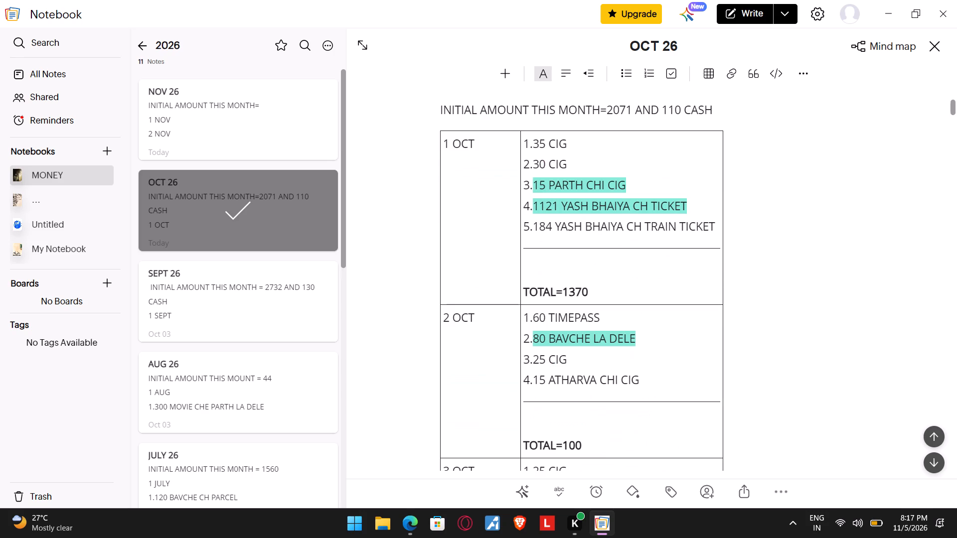
Go through the RECEIVED lines for 1 to 20 OCT once more for the month's received total.
{"action": "scroll", "coordinate": [650, 141], "scroll_direction": "down", "scroll_amount": 6}
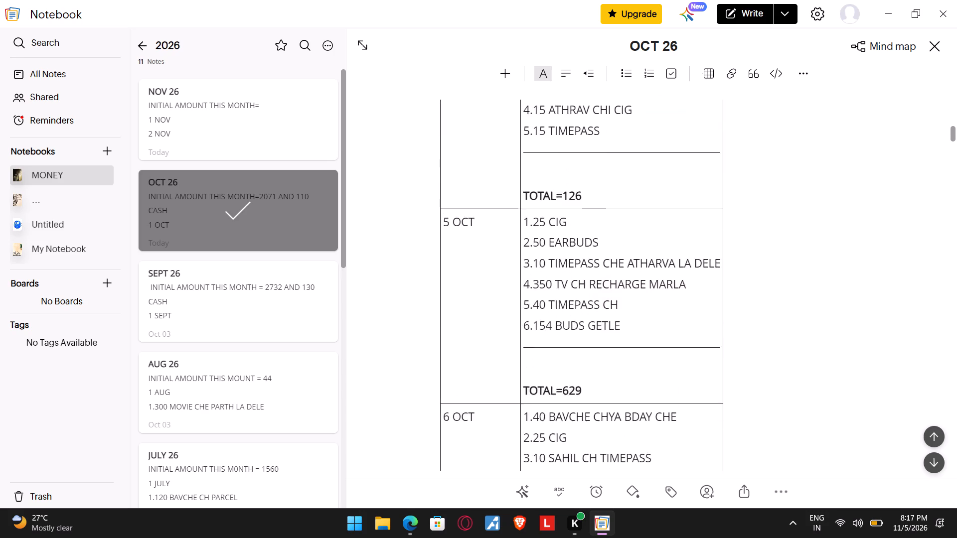
{"action": "scroll", "coordinate": [650, 141], "scroll_direction": "down", "scroll_amount": 8}
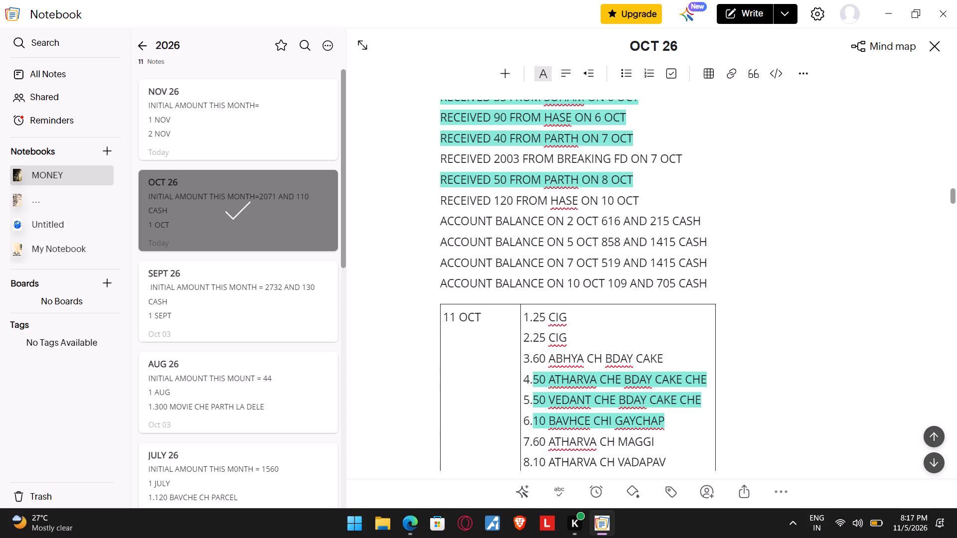
{"action": "scroll", "coordinate": [530, 165], "scroll_direction": "up", "scroll_amount": 3}
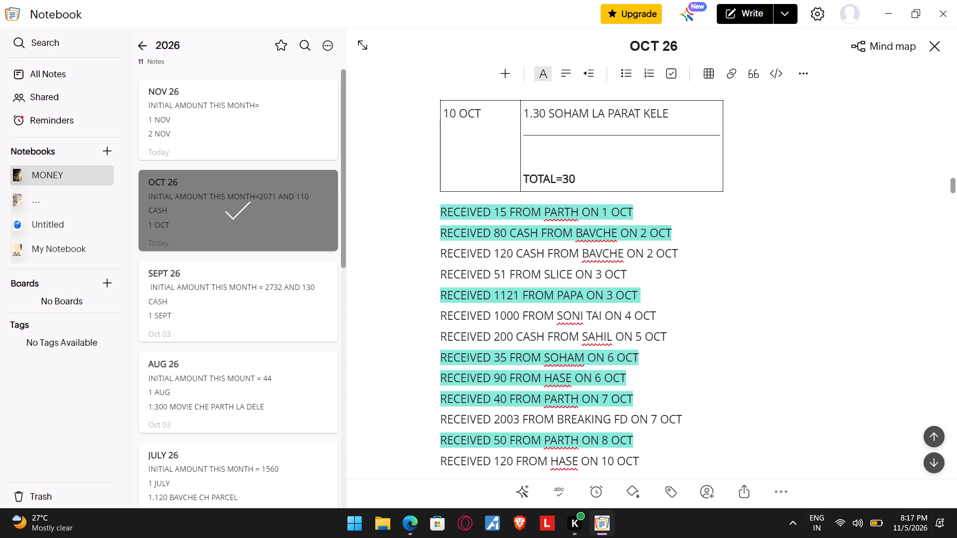
{"action": "scroll", "coordinate": [509, 342], "scroll_direction": "down", "scroll_amount": 1}
{"action": "scroll", "coordinate": [505, 400], "scroll_direction": "down", "scroll_amount": 9}
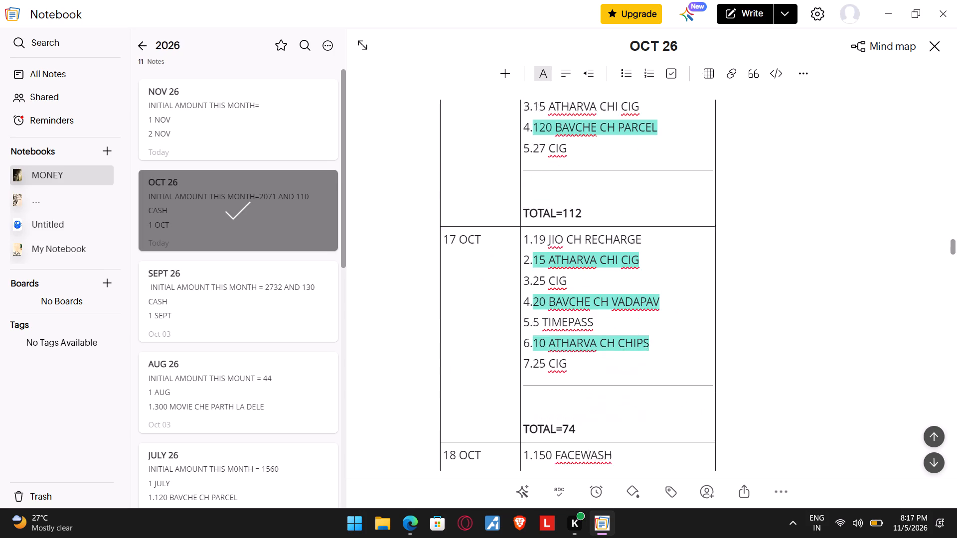
{"action": "scroll", "coordinate": [505, 400], "scroll_direction": "down", "scroll_amount": 3}
{"action": "scroll", "coordinate": [505, 400], "scroll_direction": "up", "scroll_amount": 6}
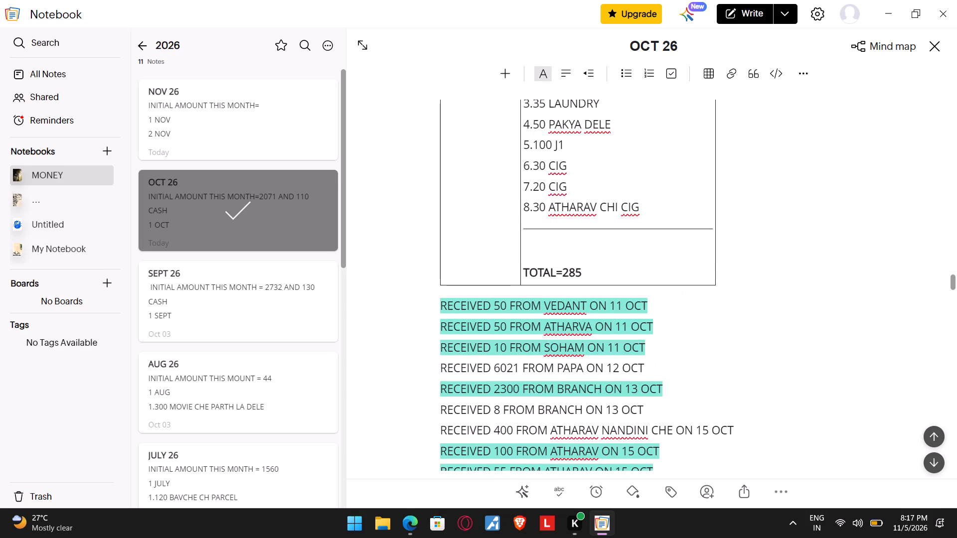
{"action": "scroll", "coordinate": [507, 418], "scroll_direction": "down", "scroll_amount": 4}
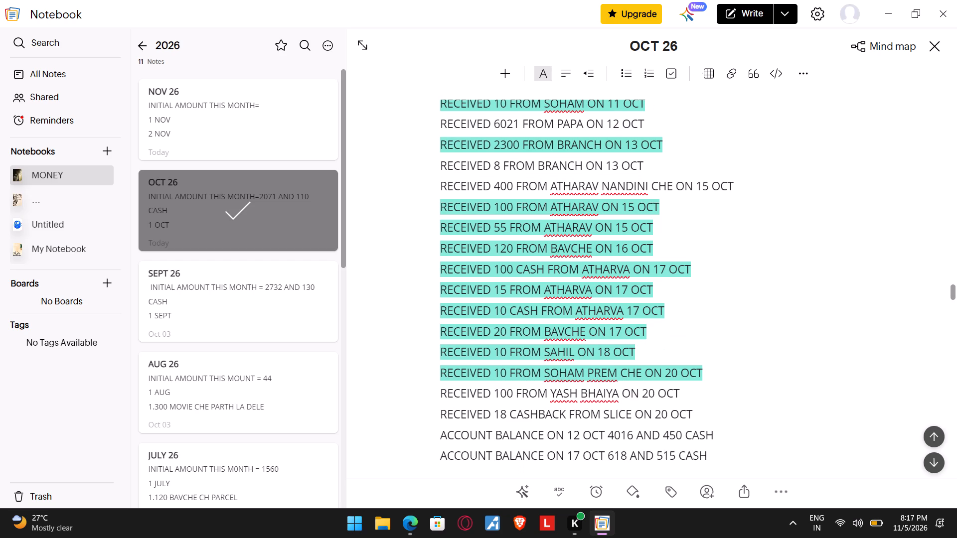
Go through the RECEIVED lines for 21 to 31 OCT to finish the month's received tally.
{"action": "scroll", "coordinate": [504, 429], "scroll_direction": "down", "scroll_amount": 7}
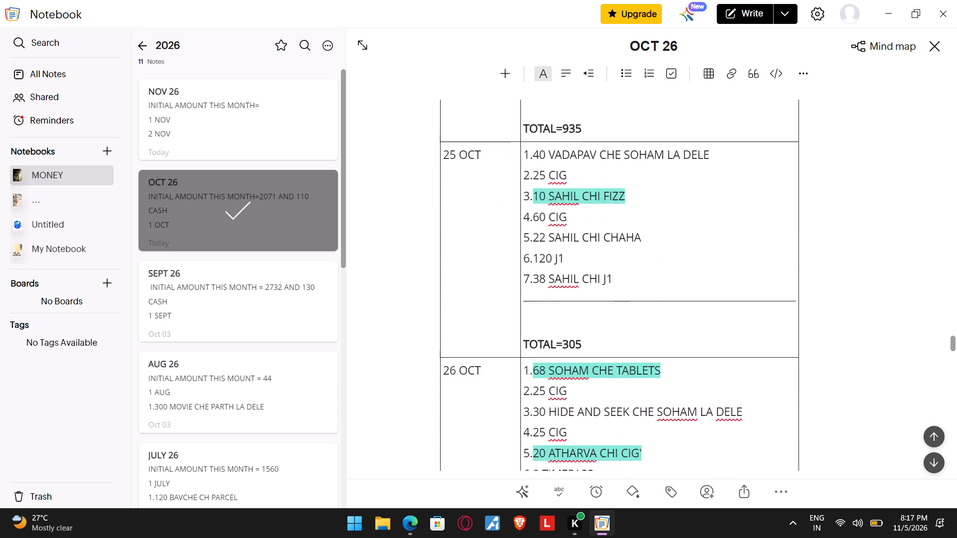
{"action": "scroll", "coordinate": [504, 429], "scroll_direction": "down", "scroll_amount": 8}
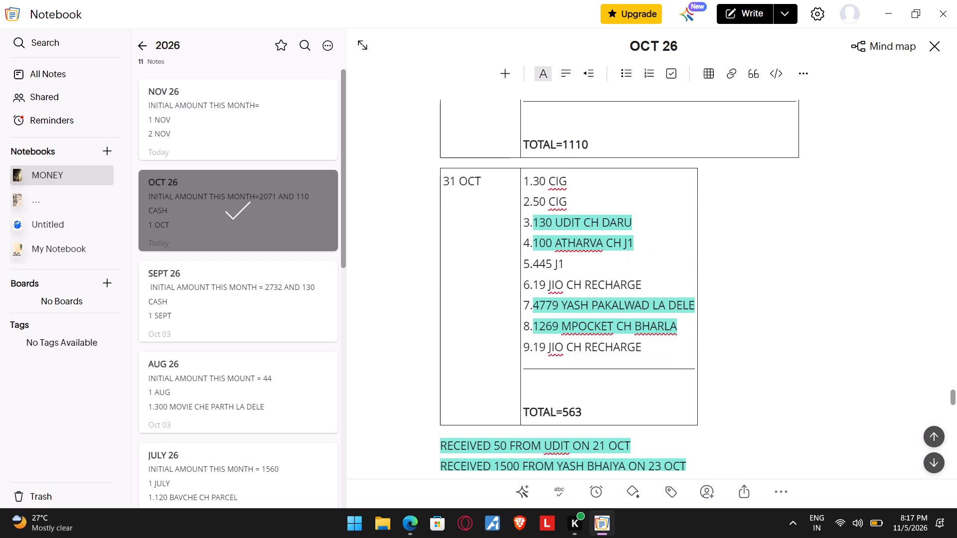
{"action": "scroll", "coordinate": [504, 429], "scroll_direction": "down", "scroll_amount": 2}
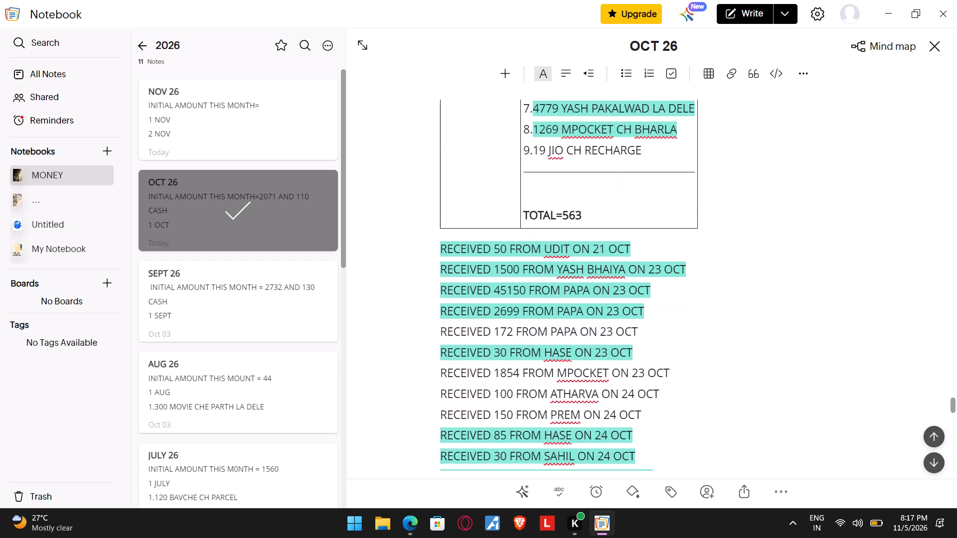
{"action": "scroll", "coordinate": [504, 446], "scroll_direction": "down", "scroll_amount": 4}
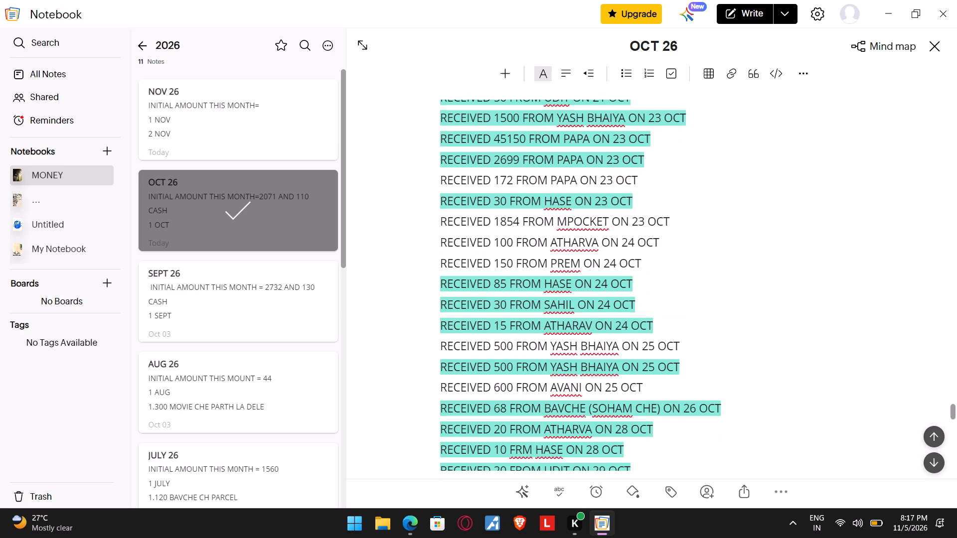
{"action": "scroll", "coordinate": [497, 410], "scroll_direction": "down", "scroll_amount": 3}
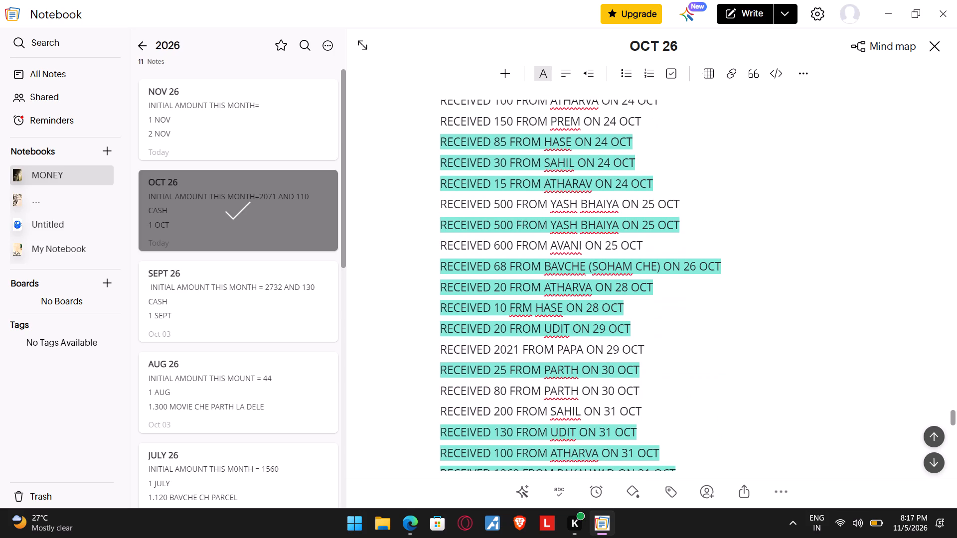
{"action": "scroll", "coordinate": [497, 410], "scroll_direction": "down", "scroll_amount": 2}
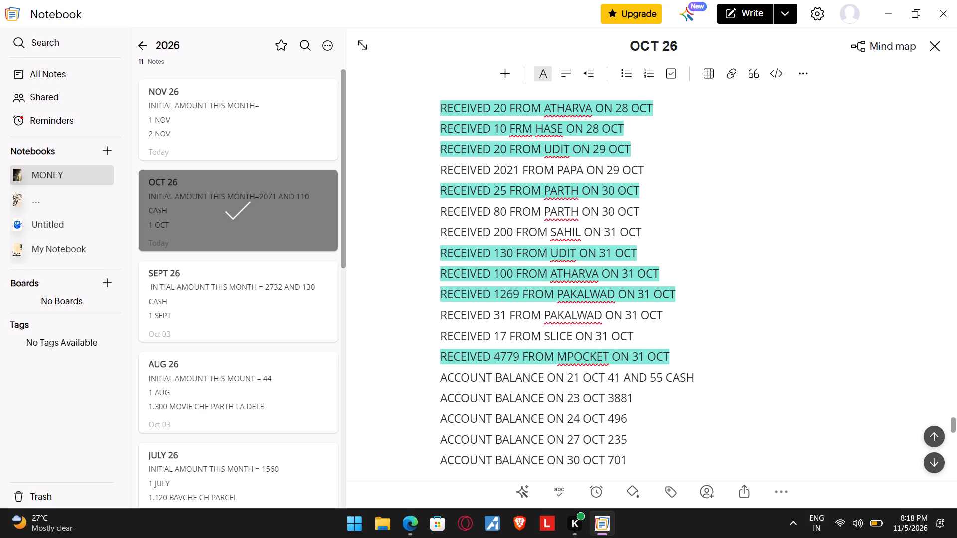
Enter 17947 as the TOTAL AMOUNT RECEIVED THIS MONTH in the OCT 26 month-end summary.
{"action": "scroll", "coordinate": [497, 410], "scroll_direction": "down", "scroll_amount": 2}
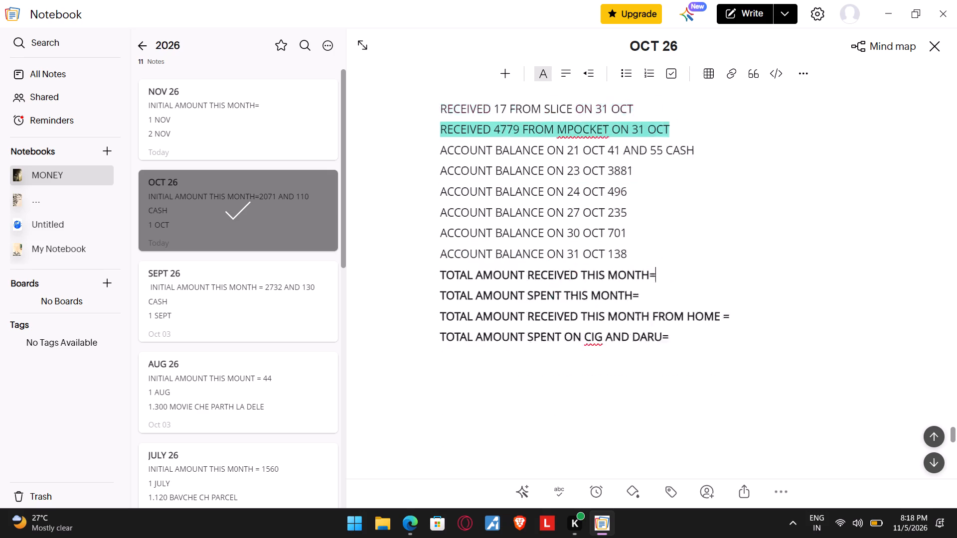
{"action": "scroll", "coordinate": [497, 410], "scroll_direction": "down", "scroll_amount": 1}
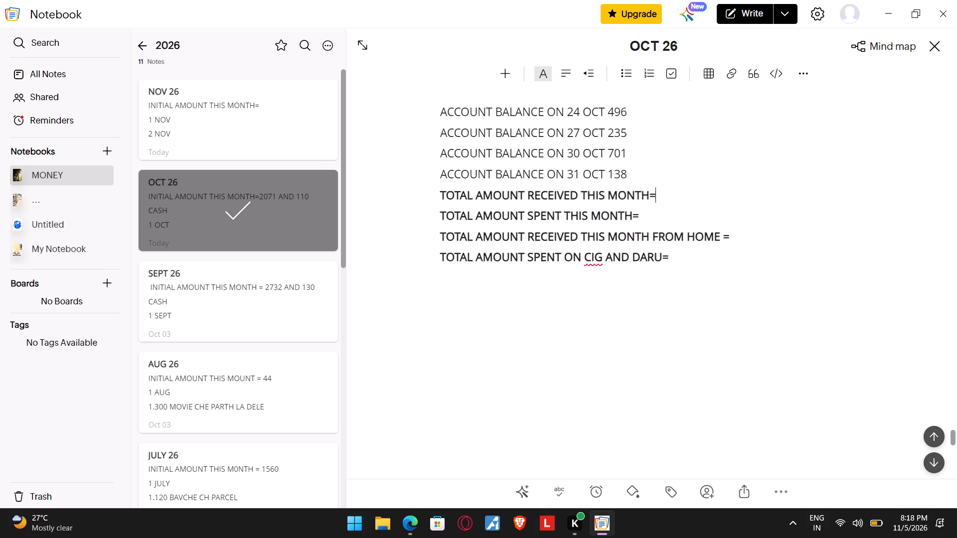
{"action": "type", "text": "17"}
{"action": "type", "text": "947"}
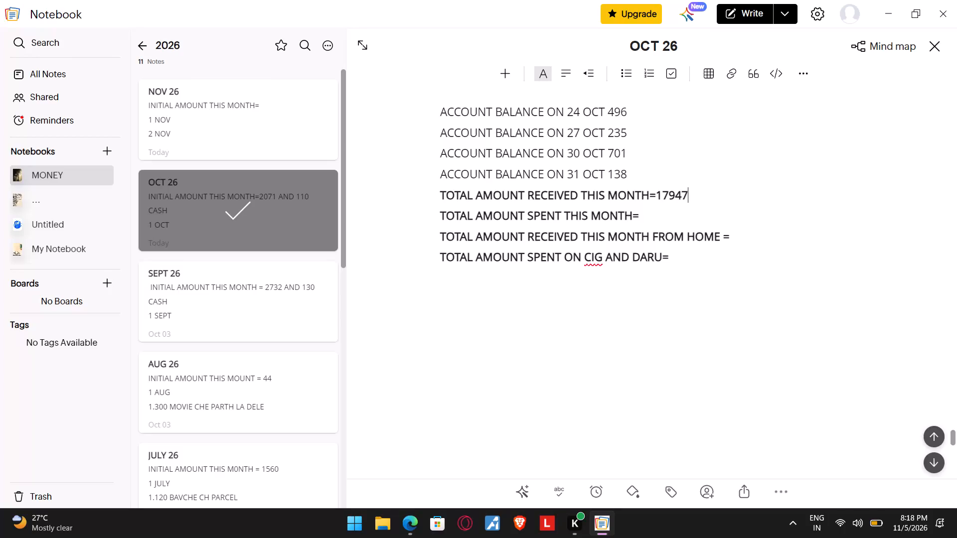
Change the 1 OCT entry's TOTAL to 249 in the expense table.
{"action": "left_click", "coordinate": [660, 214]}
{"action": "scroll", "coordinate": [660, 214], "scroll_direction": "up", "scroll_amount": 11}
{"action": "scroll", "coordinate": [660, 214], "scroll_direction": "up", "scroll_amount": 20}
{"action": "scroll", "coordinate": [660, 214], "scroll_direction": "up", "scroll_amount": 8}
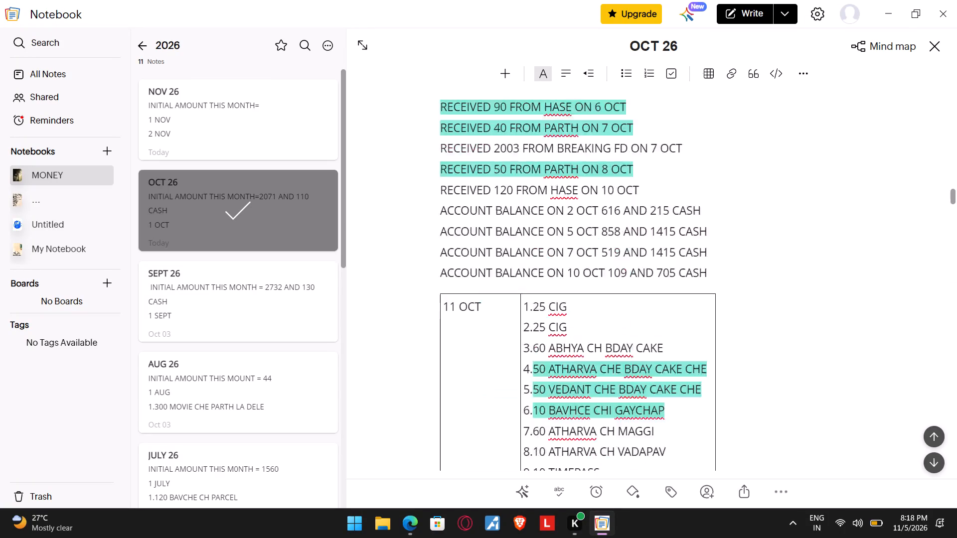
{"action": "scroll", "coordinate": [660, 214], "scroll_direction": "up", "scroll_amount": 14}
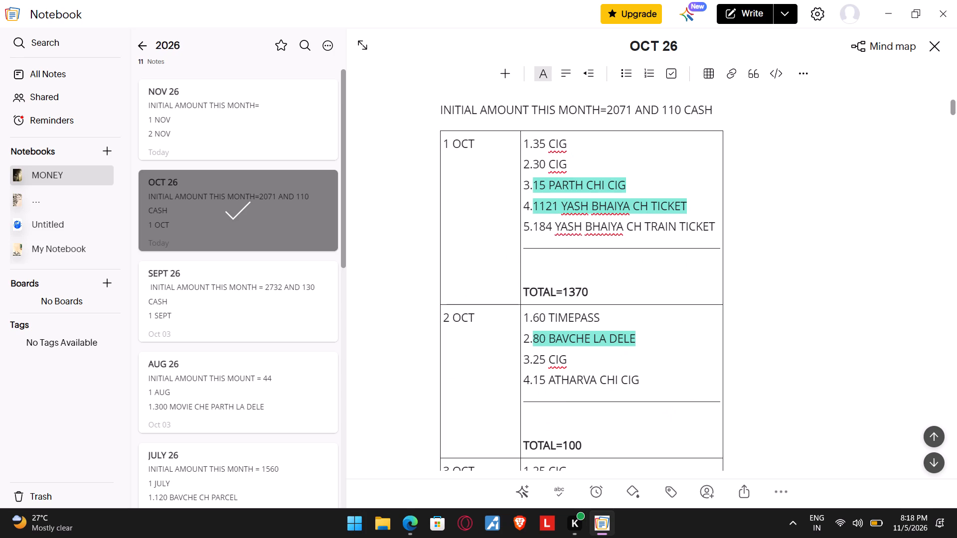
{"action": "left_click", "coordinate": [590, 288]}
{"action": "key", "text": "BackSpace"}
{"action": "key", "text": "BackSpace"}
{"action": "key", "text": "BackSpace"}
{"action": "key", "text": "BackSpace"}
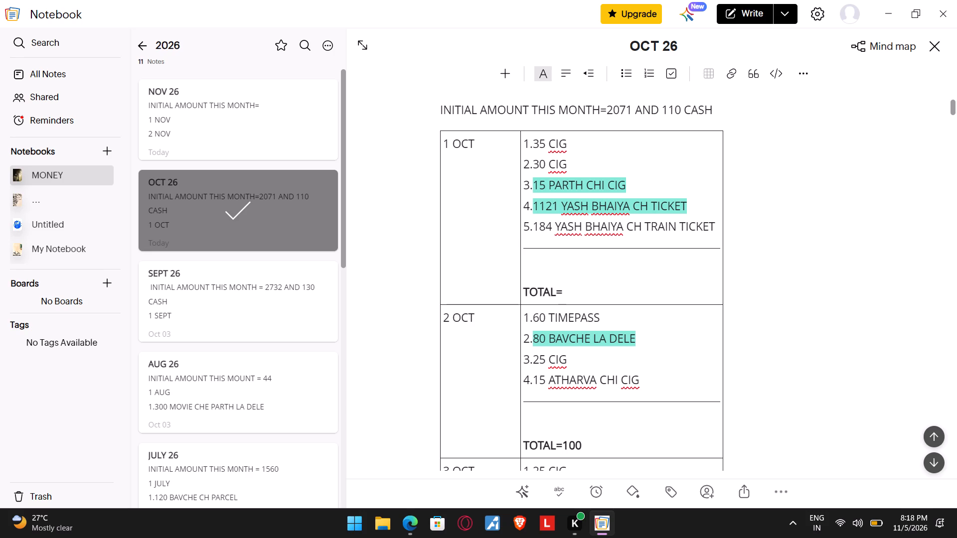
{"action": "type", "text": "249"}
Go through the daily TOTAL lines for 2 to 6 OCT for the month's spent total.
{"action": "scroll", "coordinate": [590, 288], "scroll_direction": "down", "scroll_amount": 3}
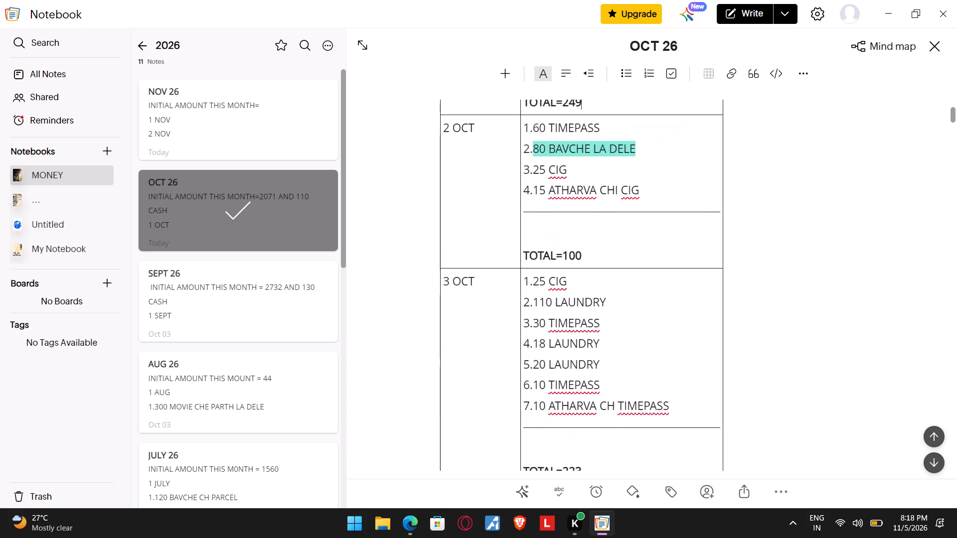
{"action": "scroll", "coordinate": [590, 288], "scroll_direction": "down", "scroll_amount": 3}
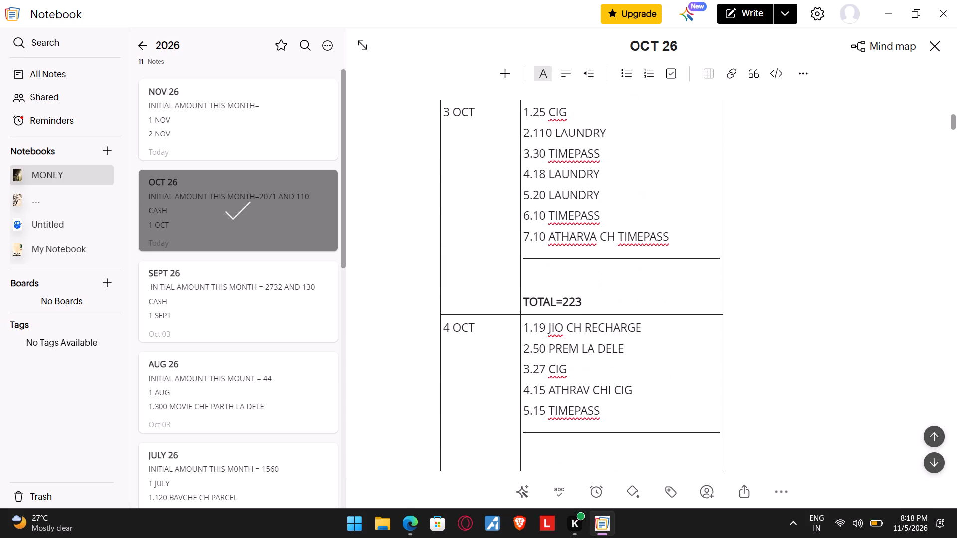
{"action": "scroll", "coordinate": [590, 288], "scroll_direction": "down", "scroll_amount": 1}
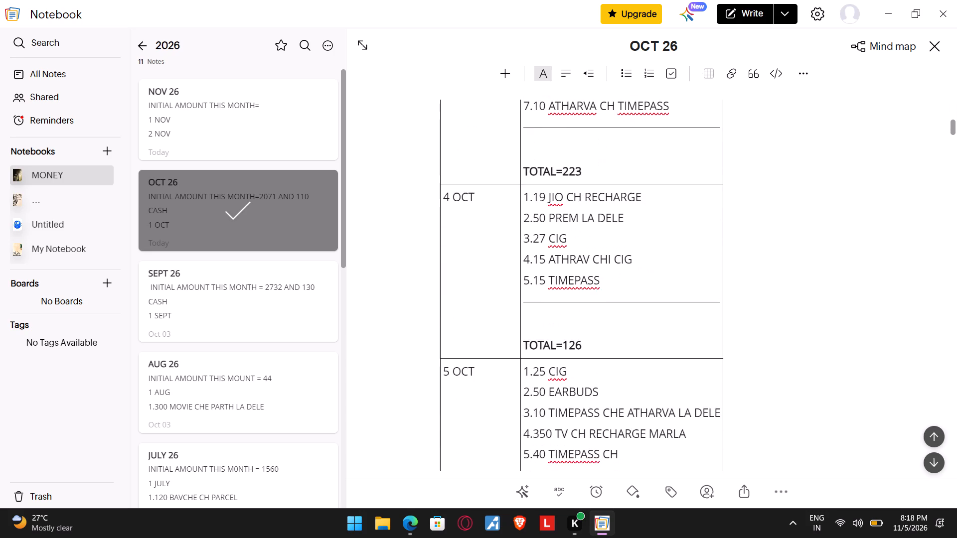
{"action": "scroll", "coordinate": [590, 288], "scroll_direction": "down", "scroll_amount": 2}
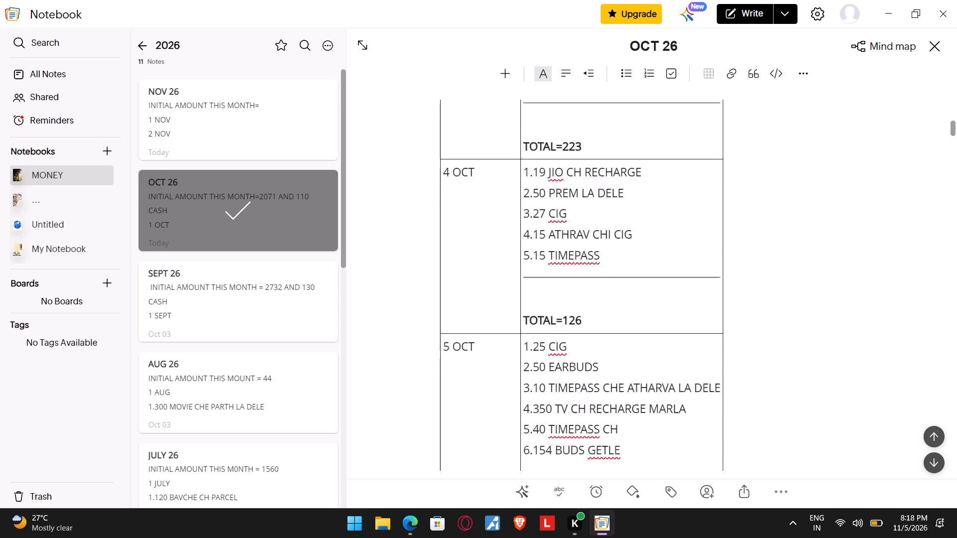
{"action": "scroll", "coordinate": [590, 288], "scroll_direction": "down", "scroll_amount": 1}
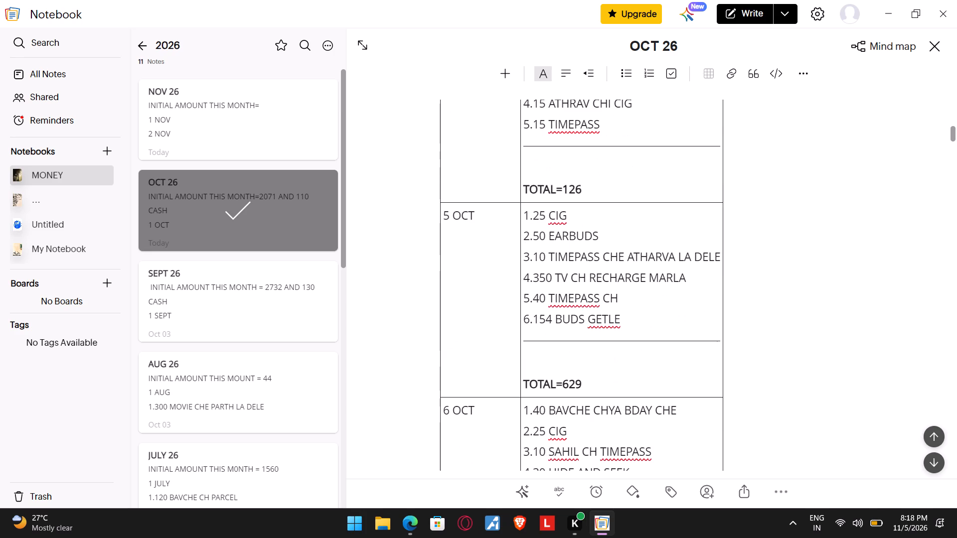
{"action": "scroll", "coordinate": [590, 288], "scroll_direction": "down", "scroll_amount": 3}
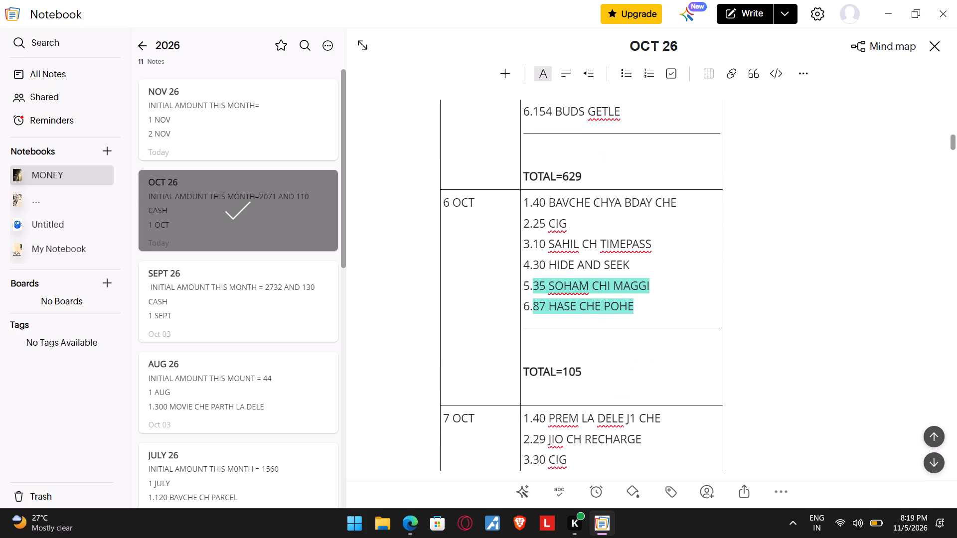
Delete the blank line below the TOTAL of the 6 OCT entry.
{"action": "left_click", "coordinate": [541, 390]}
{"action": "key", "text": "BackSpace"}
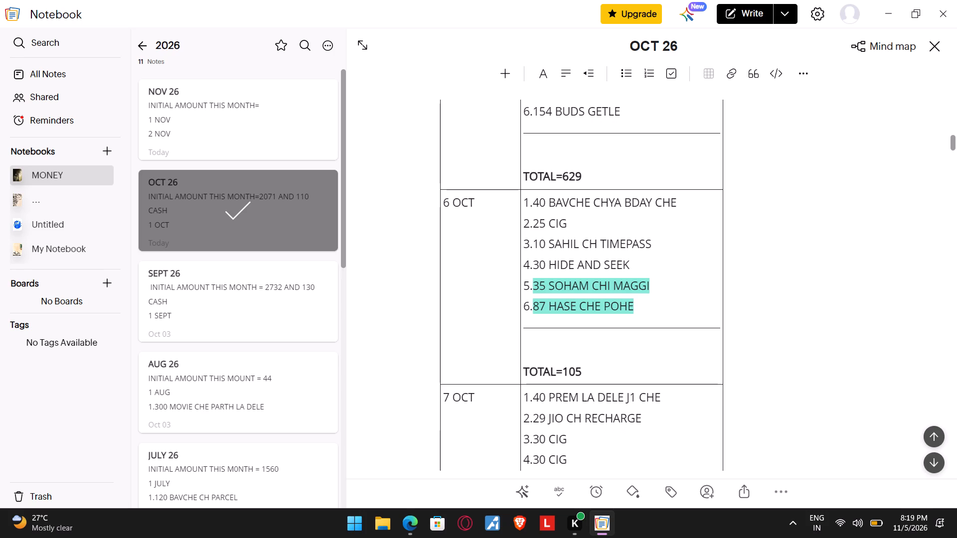
Continue through the daily TOTAL lines for 7 to 10 OCT for the month's spent total.
{"action": "scroll", "coordinate": [541, 390], "scroll_direction": "down", "scroll_amount": 4}
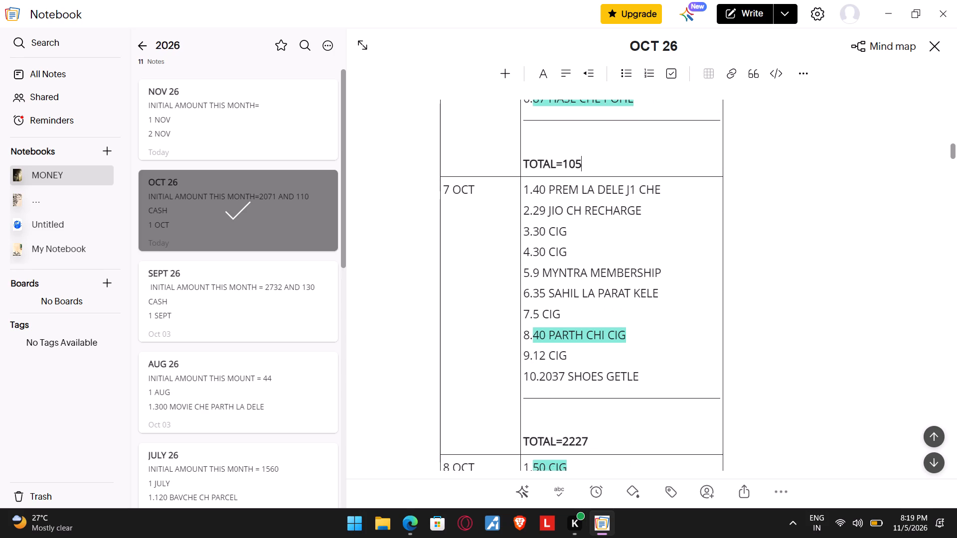
{"action": "scroll", "coordinate": [541, 390], "scroll_direction": "down", "scroll_amount": 1}
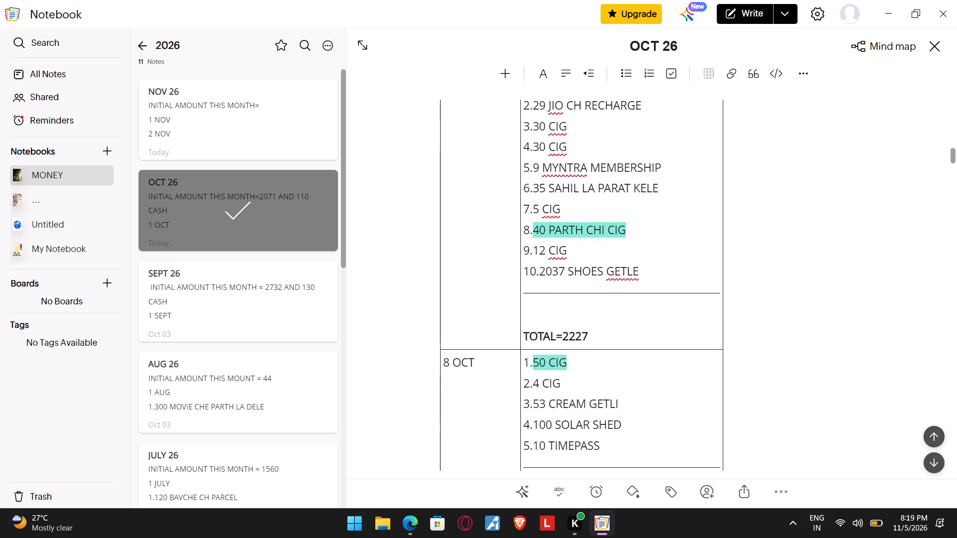
{"action": "scroll", "coordinate": [541, 390], "scroll_direction": "up", "scroll_amount": 1}
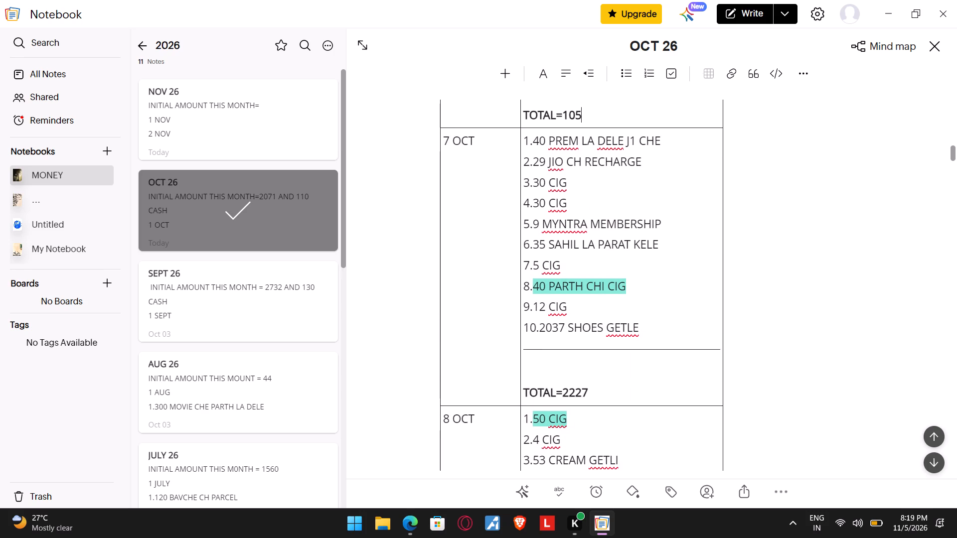
{"action": "scroll", "coordinate": [541, 390], "scroll_direction": "up", "scroll_amount": 1}
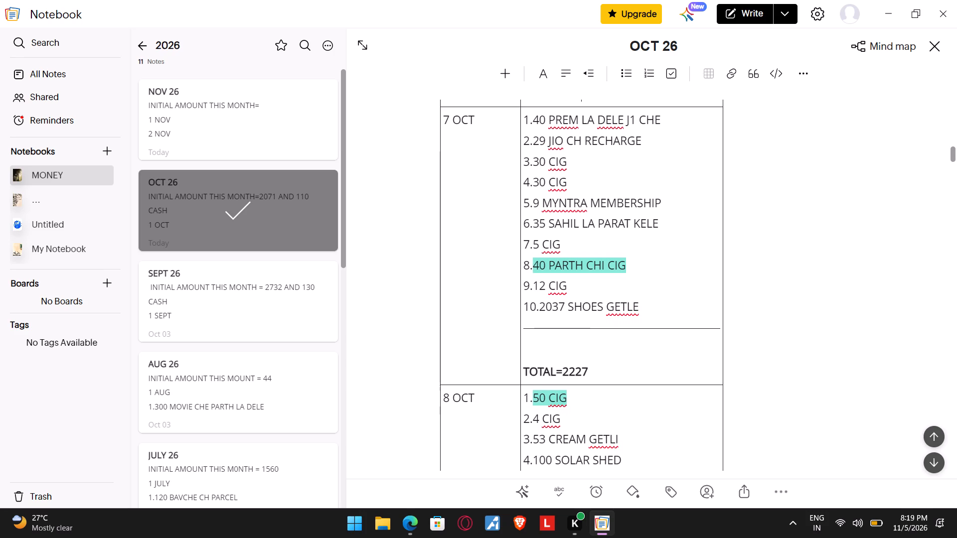
{"action": "scroll", "coordinate": [541, 390], "scroll_direction": "down", "scroll_amount": 2}
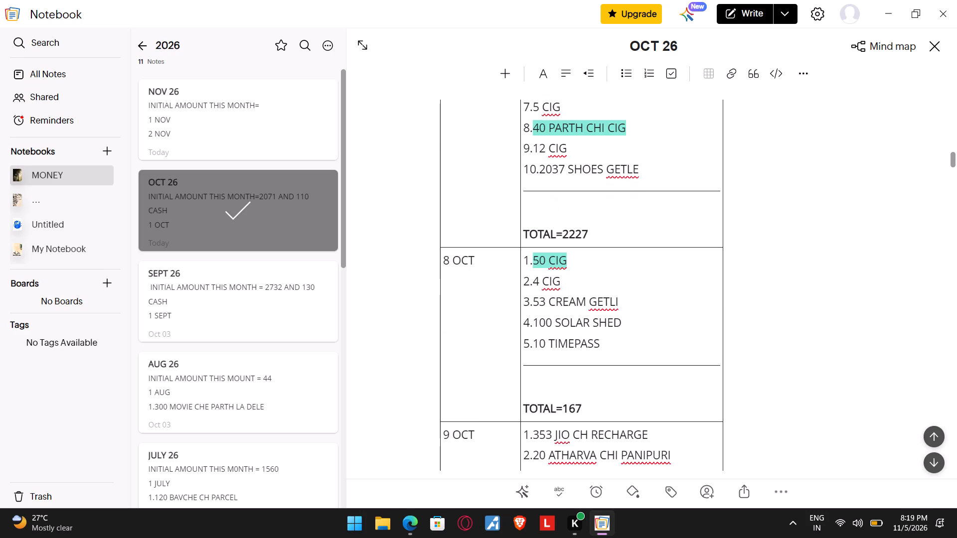
{"action": "scroll", "coordinate": [541, 390], "scroll_direction": "down", "scroll_amount": 2}
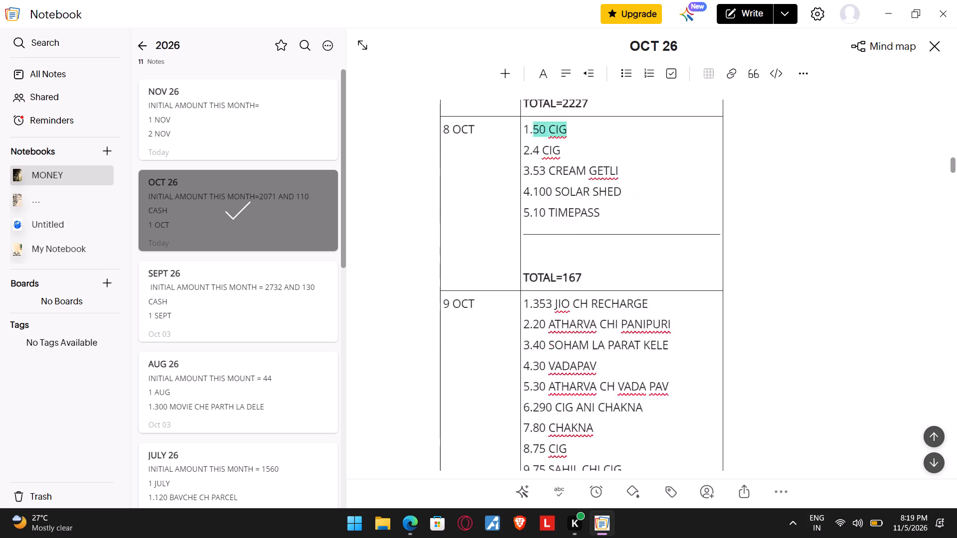
{"action": "scroll", "coordinate": [541, 390], "scroll_direction": "down", "scroll_amount": 2}
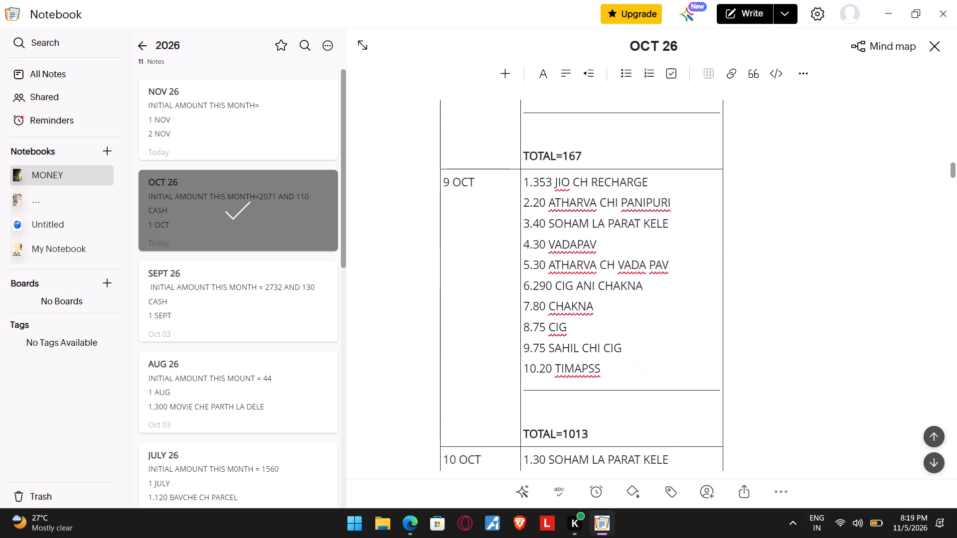
{"action": "scroll", "coordinate": [541, 390], "scroll_direction": "down", "scroll_amount": 1}
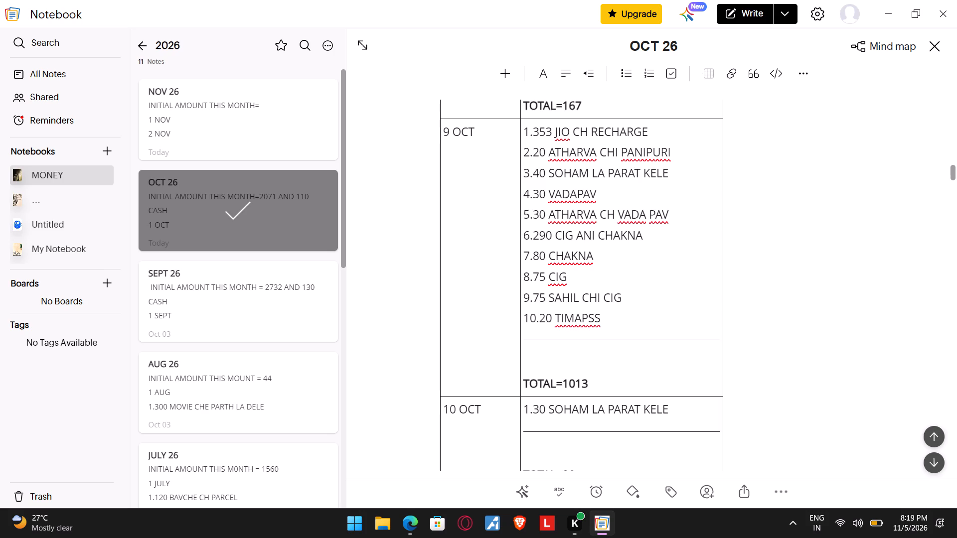
{"action": "scroll", "coordinate": [553, 183], "scroll_direction": "down", "scroll_amount": 2}
{"action": "scroll", "coordinate": [553, 183], "scroll_direction": "up", "scroll_amount": 2}
{"action": "scroll", "coordinate": [553, 183], "scroll_direction": "down", "scroll_amount": 5}
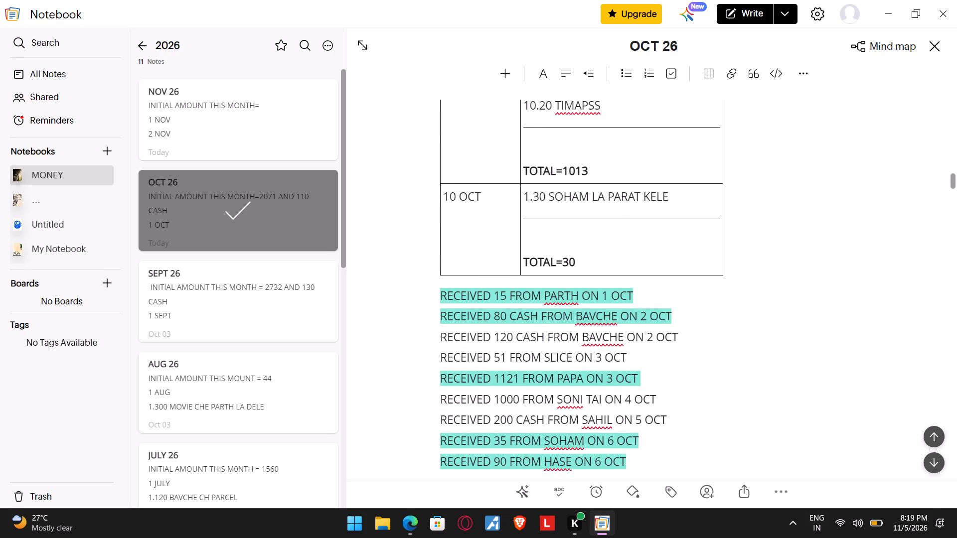
{"action": "scroll", "coordinate": [544, 223], "scroll_direction": "up", "scroll_amount": 1}
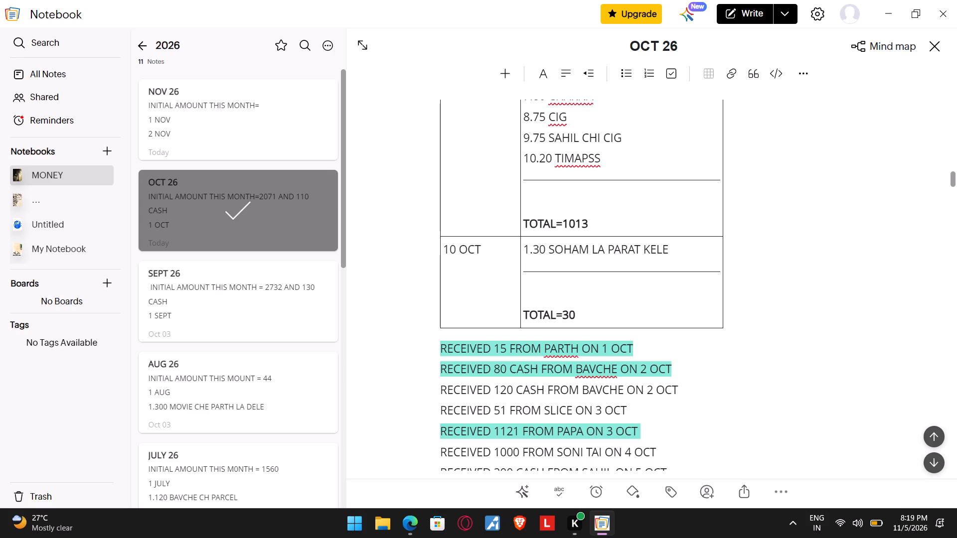
{"action": "scroll", "coordinate": [544, 223], "scroll_direction": "down", "scroll_amount": 5}
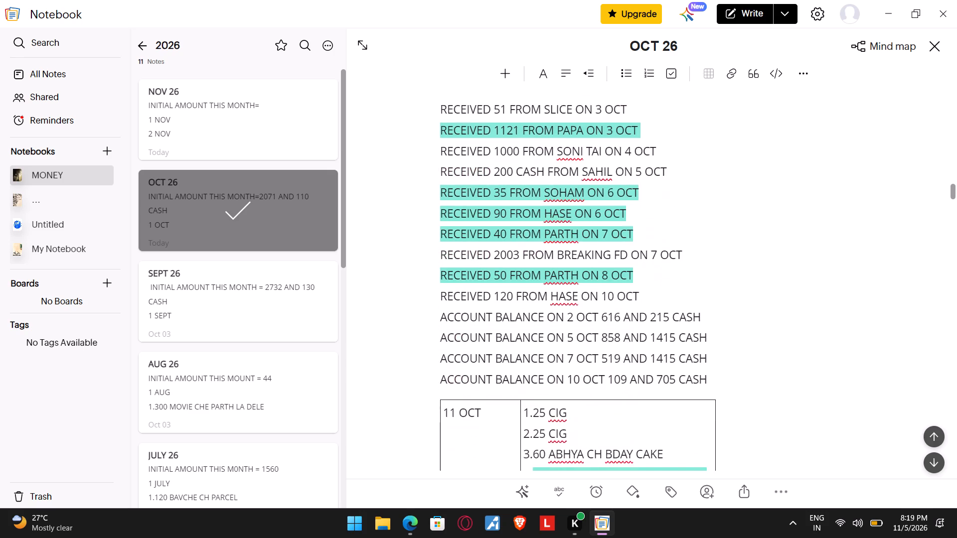
Go through the daily TOTAL lines for 11 to 14 OCT in the second expense table.
{"action": "scroll", "coordinate": [544, 223], "scroll_direction": "down", "scroll_amount": 3}
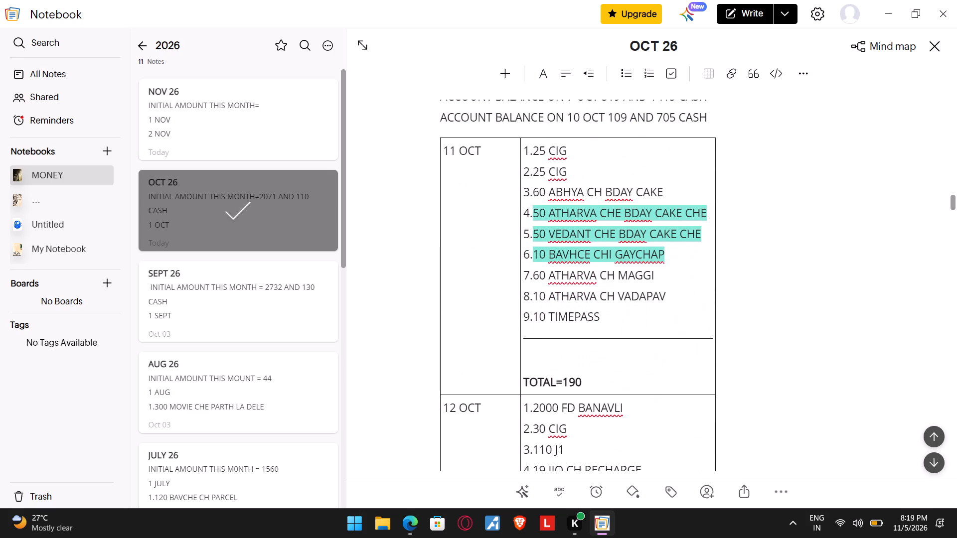
{"action": "scroll", "coordinate": [544, 223], "scroll_direction": "down", "scroll_amount": 3}
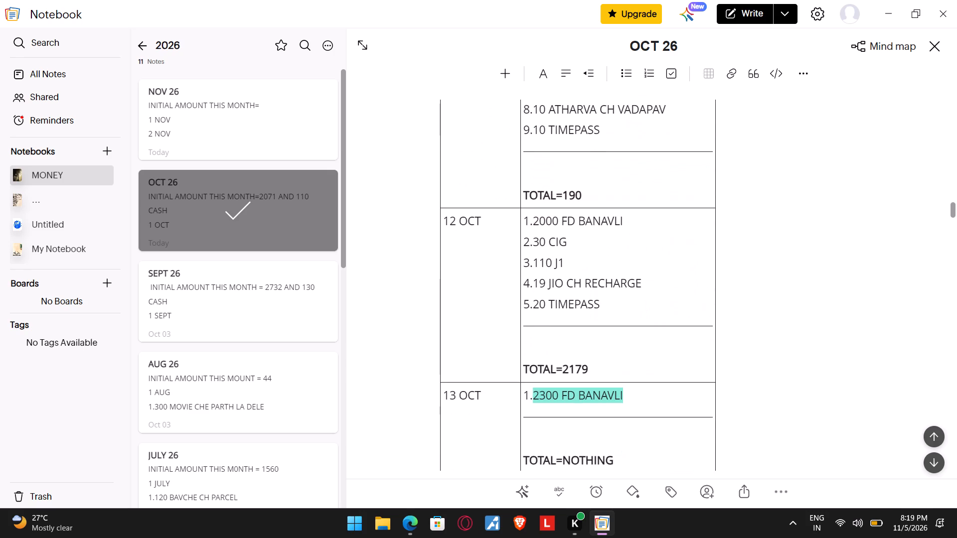
{"action": "scroll", "coordinate": [544, 223], "scroll_direction": "down", "scroll_amount": 1}
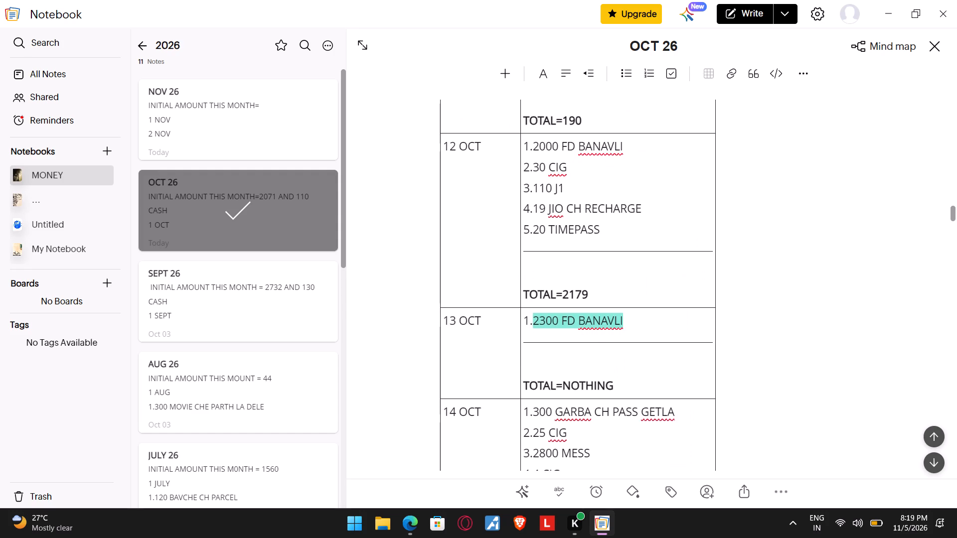
{"action": "scroll", "coordinate": [544, 223], "scroll_direction": "down", "scroll_amount": 2}
{"action": "scroll", "coordinate": [544, 223], "scroll_direction": "up", "scroll_amount": 3}
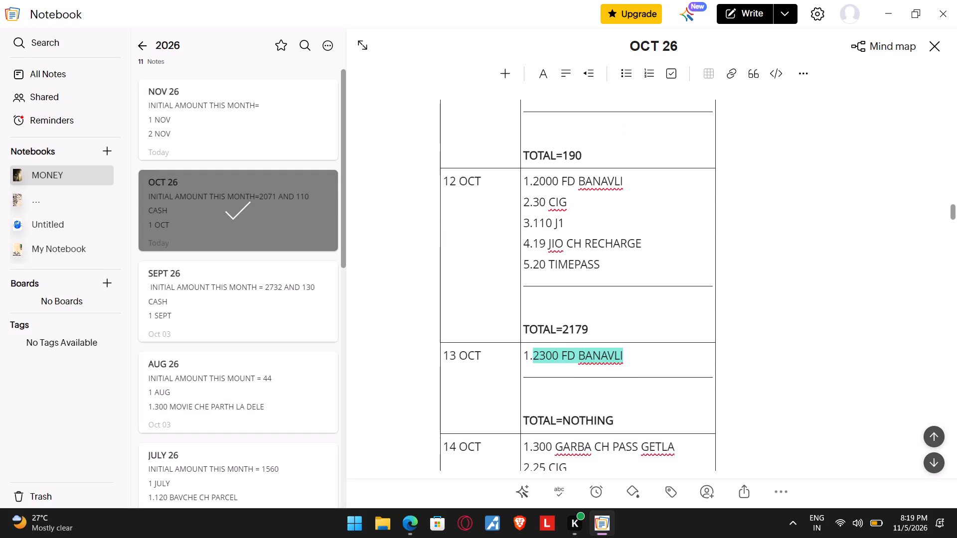
{"action": "scroll", "coordinate": [544, 223], "scroll_direction": "down", "scroll_amount": 1}
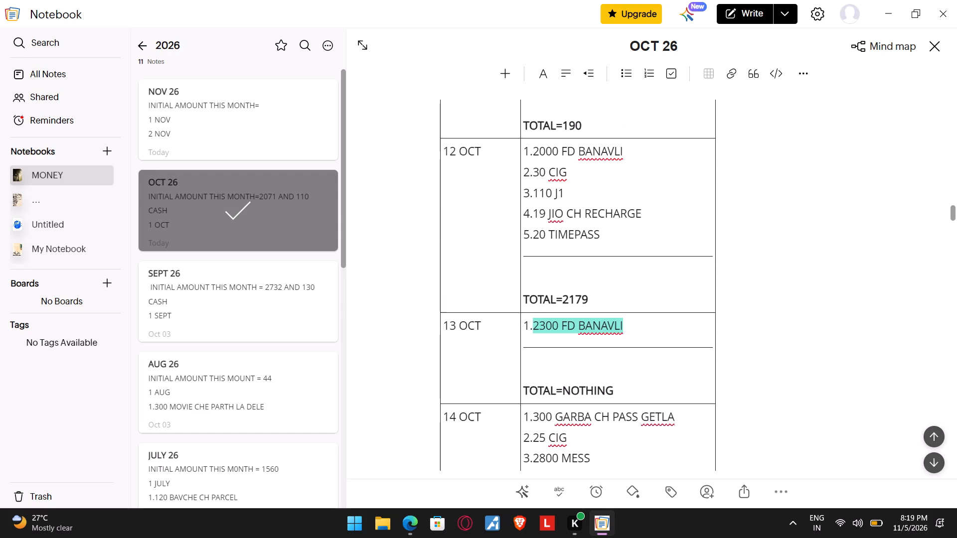
{"action": "scroll", "coordinate": [544, 223], "scroll_direction": "down", "scroll_amount": 2}
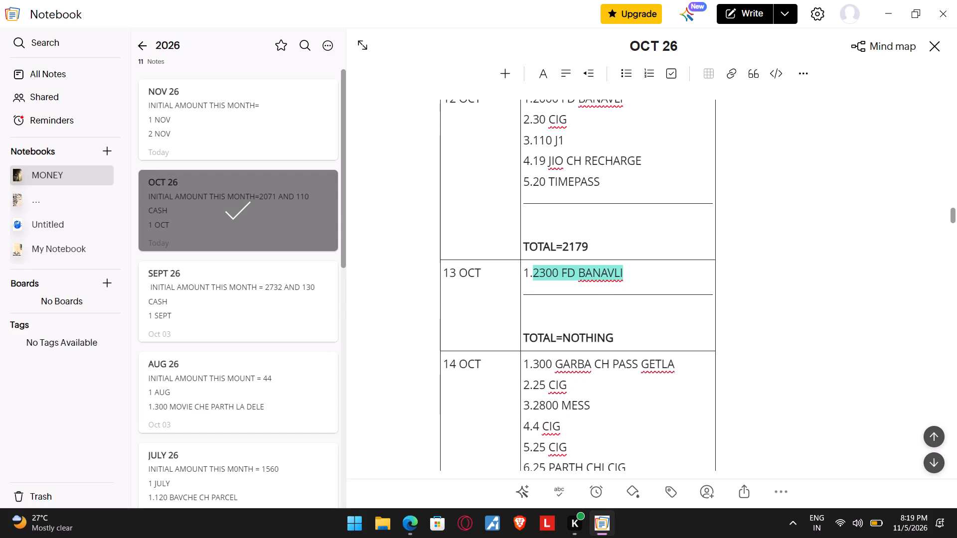
{"action": "scroll", "coordinate": [544, 223], "scroll_direction": "down", "scroll_amount": 3}
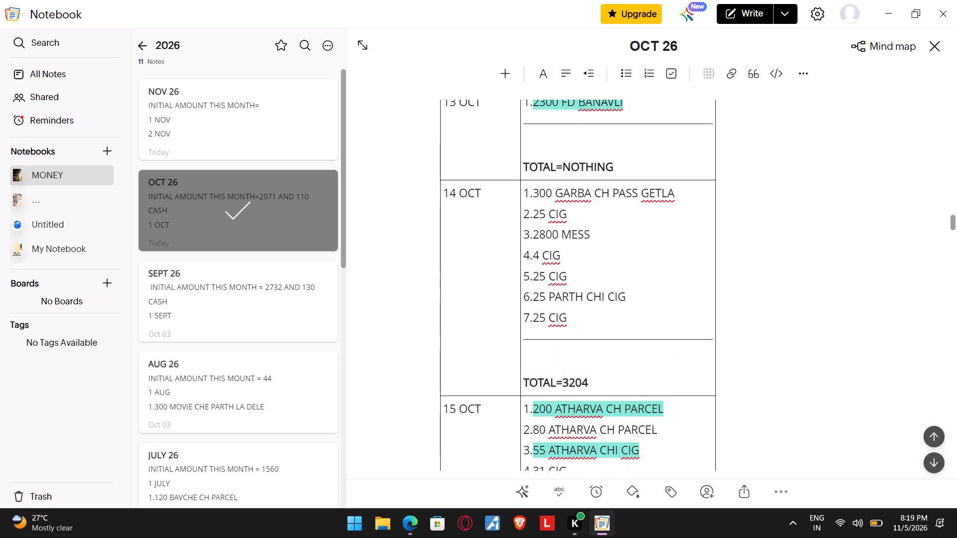
{"action": "scroll", "coordinate": [544, 223], "scroll_direction": "down", "scroll_amount": 1}
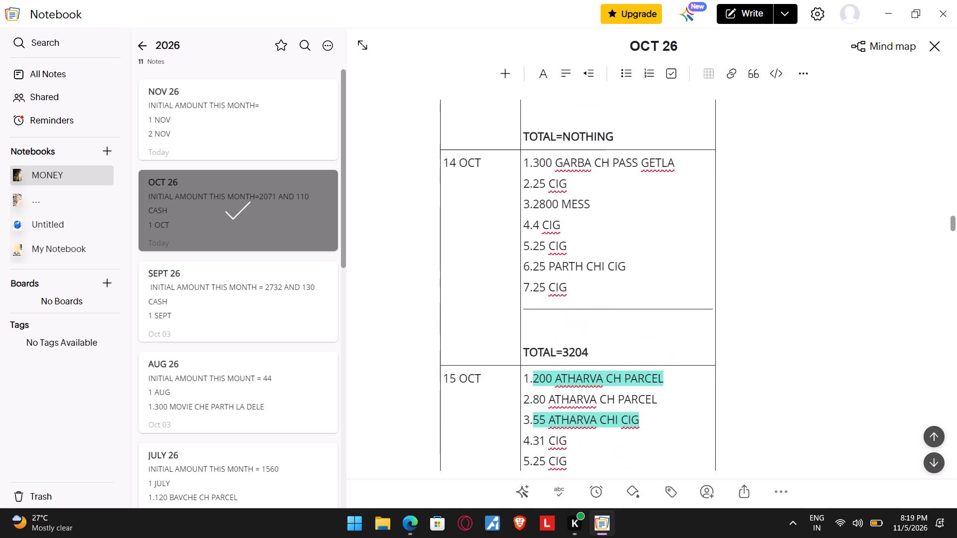
{"action": "scroll", "coordinate": [544, 223], "scroll_direction": "down", "scroll_amount": 1}
{"action": "scroll", "coordinate": [544, 223], "scroll_direction": "up", "scroll_amount": 2}
{"action": "scroll", "coordinate": [544, 223], "scroll_direction": "down", "scroll_amount": 2}
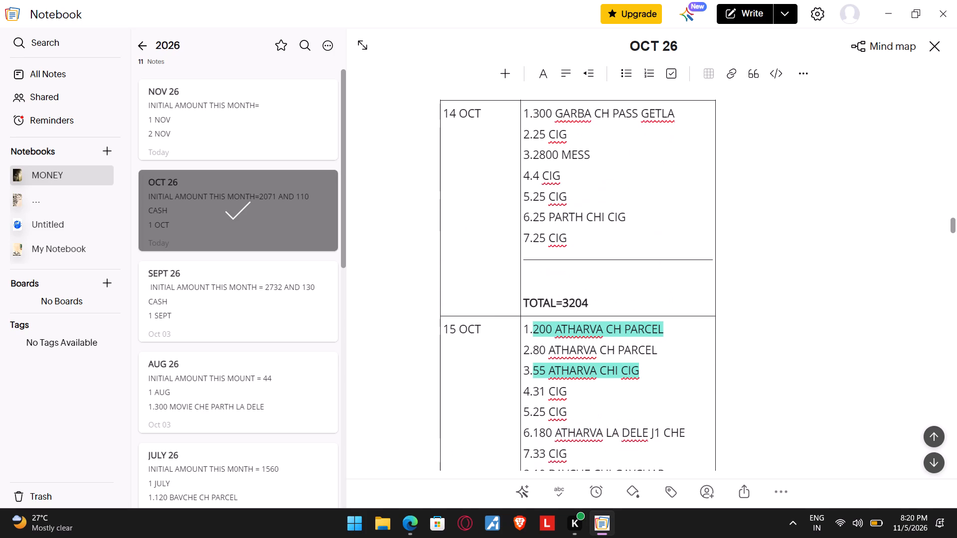
Go through the daily TOTAL lines for 15 to 20 OCT to continue the spent tally.
{"action": "scroll", "coordinate": [544, 223], "scroll_direction": "down", "scroll_amount": 2}
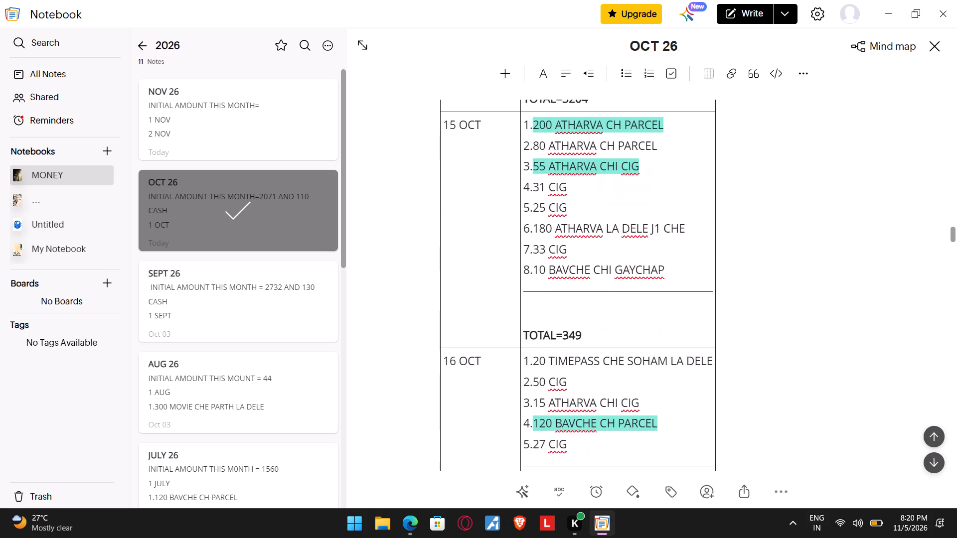
{"action": "scroll", "coordinate": [544, 223], "scroll_direction": "down", "scroll_amount": 2}
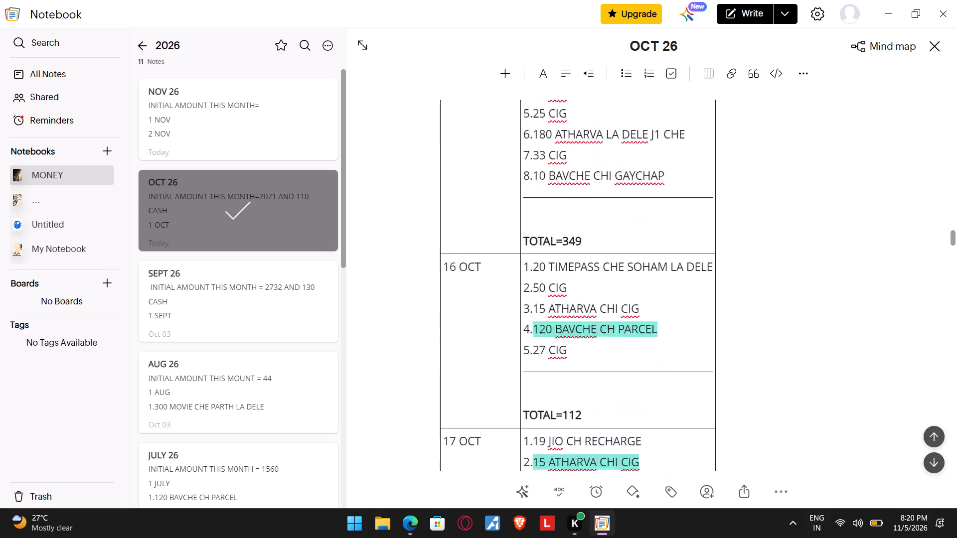
{"action": "scroll", "coordinate": [544, 223], "scroll_direction": "down", "scroll_amount": 3}
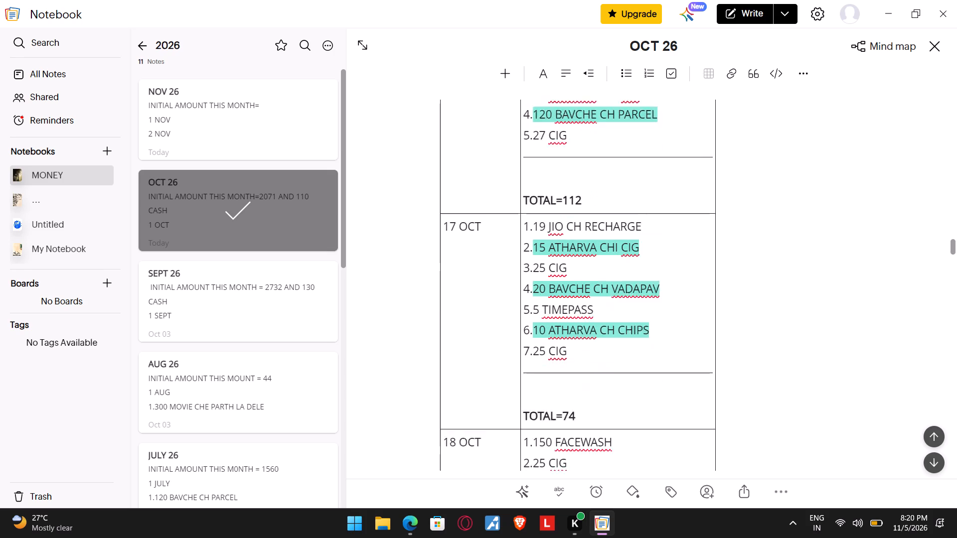
{"action": "scroll", "coordinate": [544, 223], "scroll_direction": "down", "scroll_amount": 2}
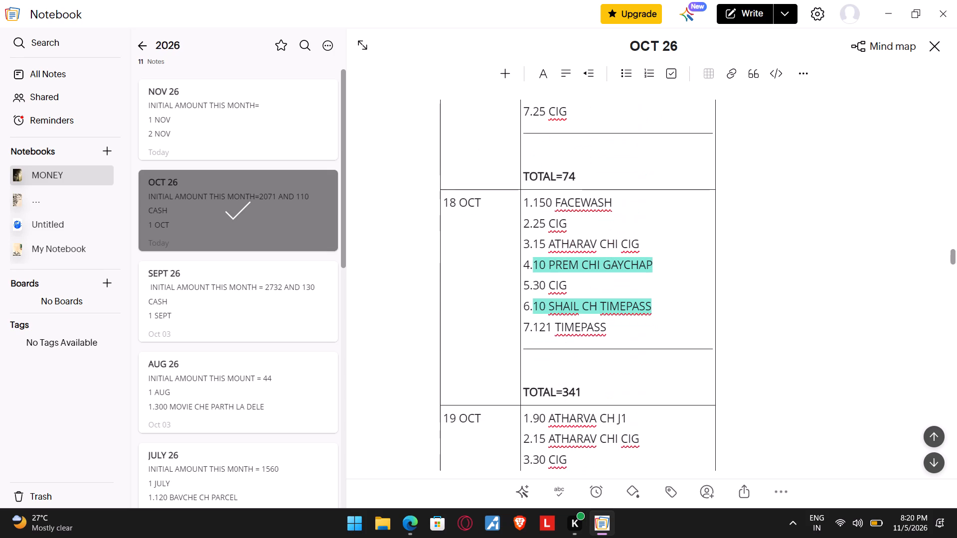
{"action": "scroll", "coordinate": [544, 223], "scroll_direction": "down", "scroll_amount": 1}
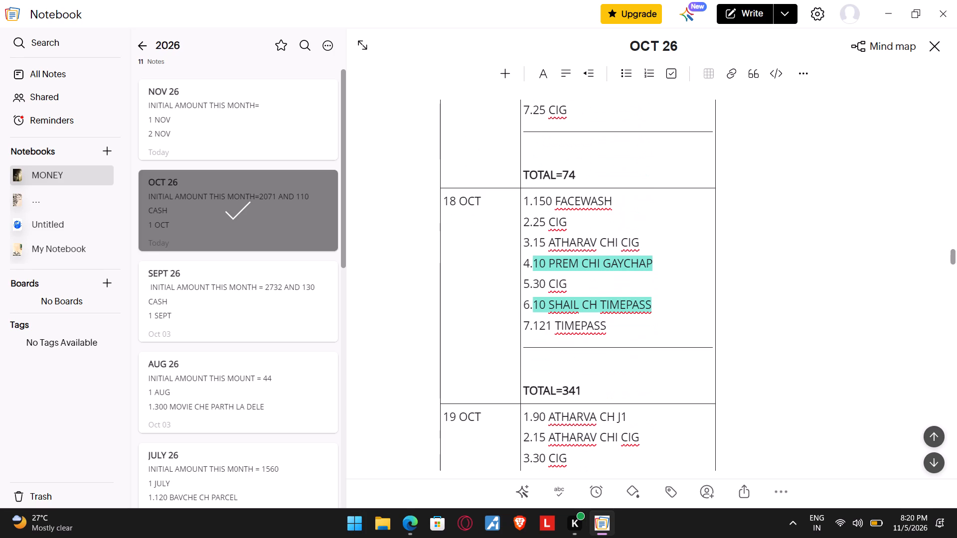
{"action": "scroll", "coordinate": [544, 223], "scroll_direction": "down", "scroll_amount": 3}
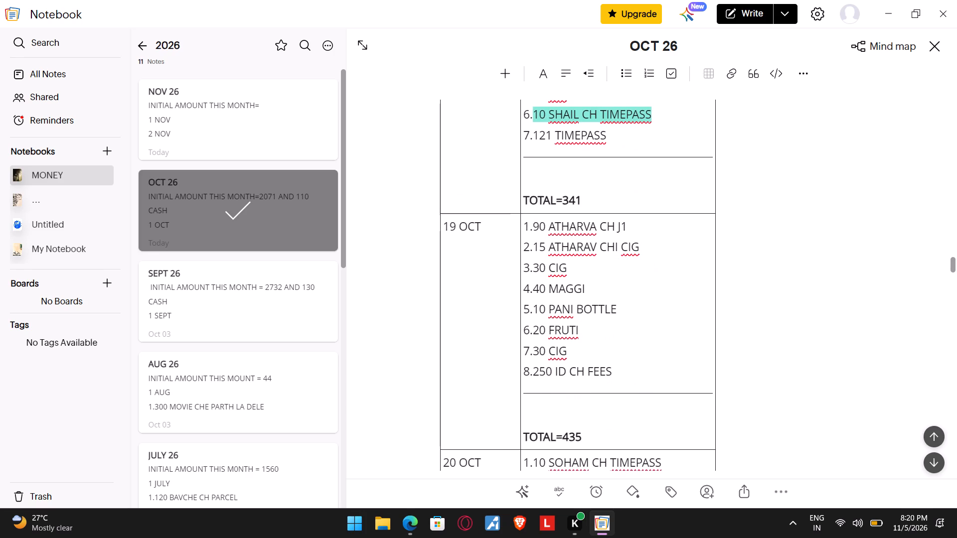
{"action": "scroll", "coordinate": [544, 223], "scroll_direction": "down", "scroll_amount": 4}
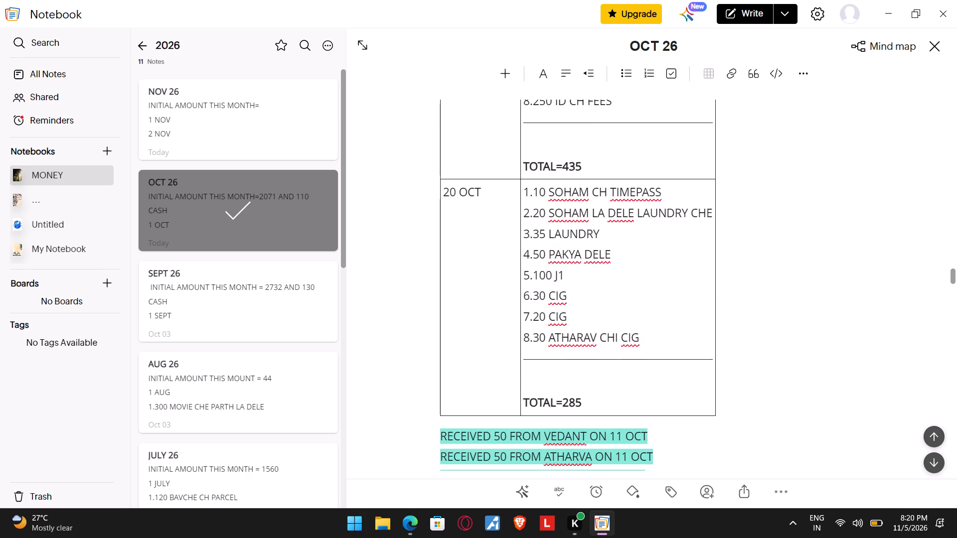
Go through the daily TOTAL lines for 21 to 25 OCT to continue the spent tally.
{"action": "scroll", "coordinate": [544, 223], "scroll_direction": "down", "scroll_amount": 7}
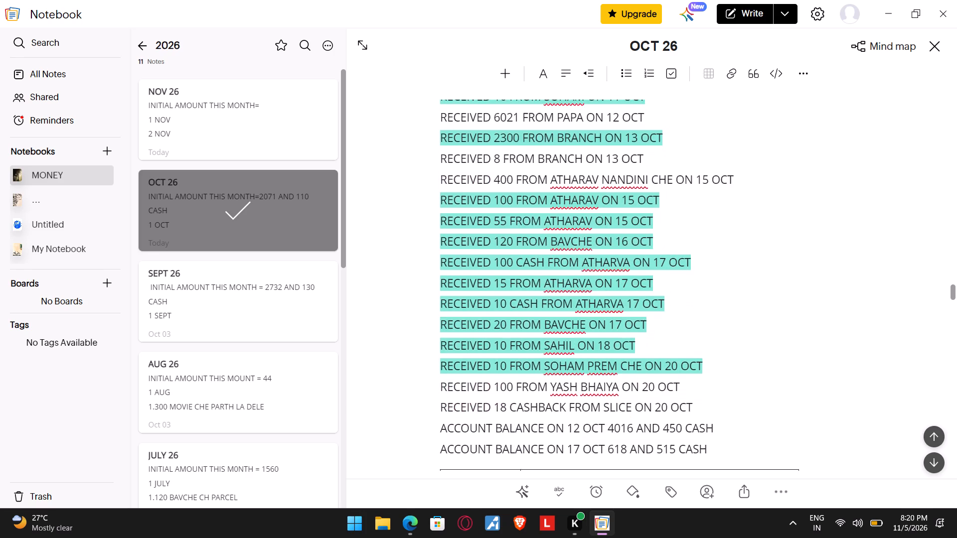
{"action": "scroll", "coordinate": [544, 223], "scroll_direction": "down", "scroll_amount": 1}
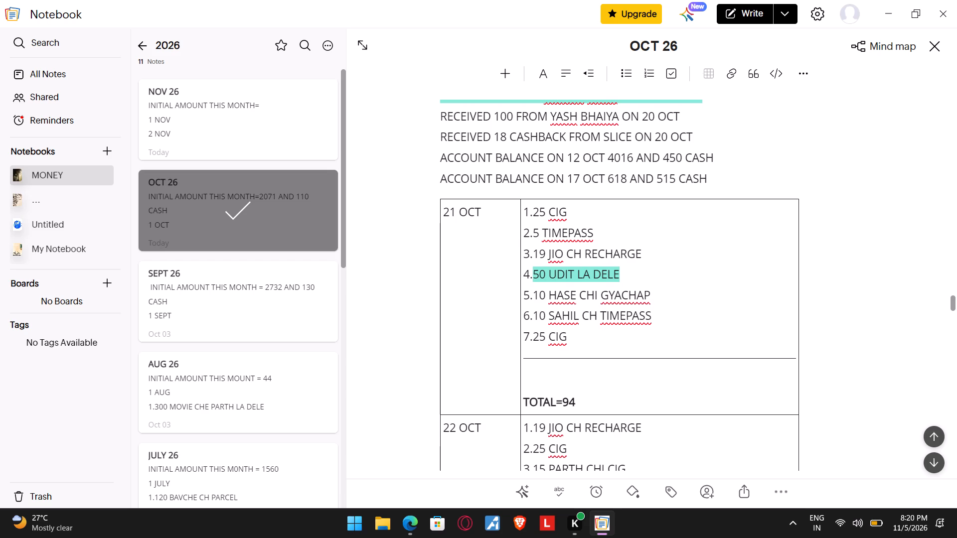
{"action": "scroll", "coordinate": [544, 223], "scroll_direction": "down", "scroll_amount": 4}
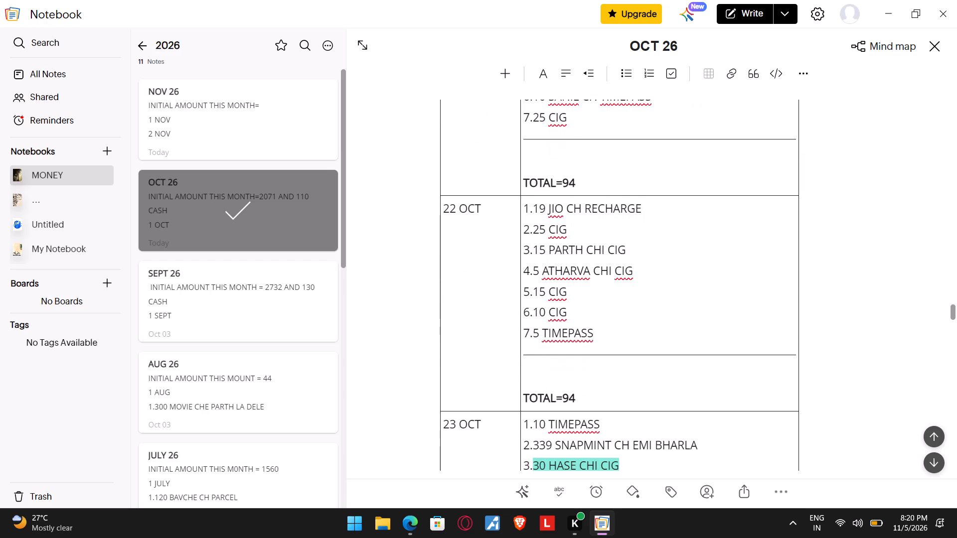
{"action": "scroll", "coordinate": [544, 223], "scroll_direction": "down", "scroll_amount": 4}
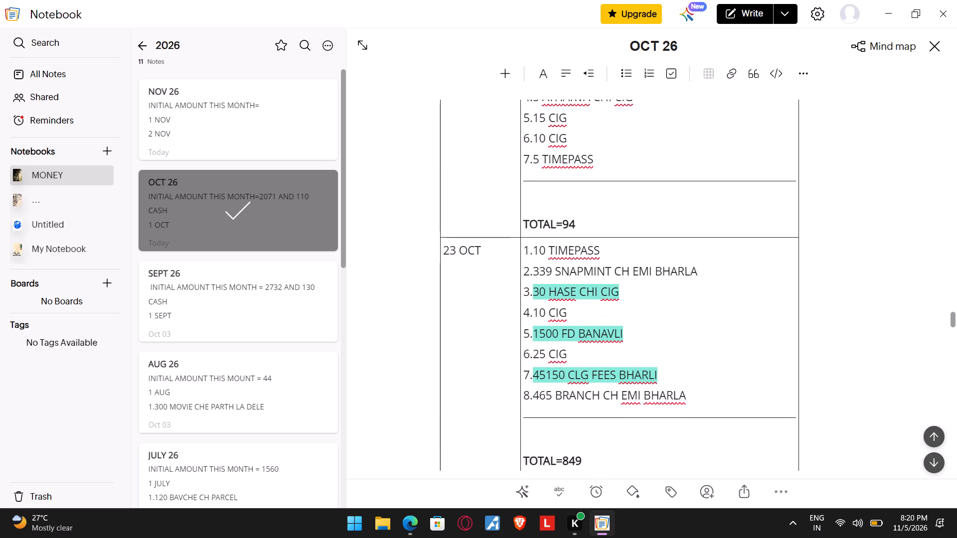
{"action": "scroll", "coordinate": [544, 223], "scroll_direction": "down", "scroll_amount": 4}
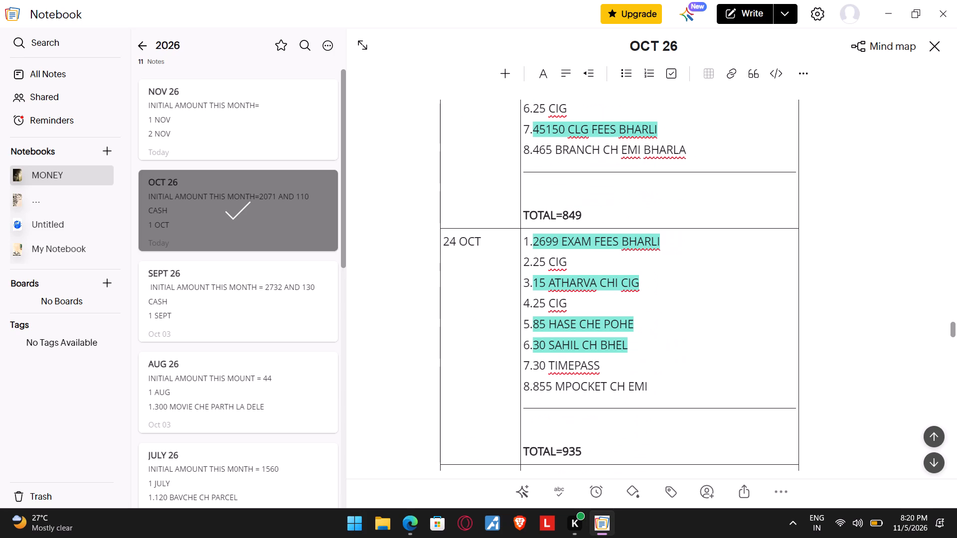
{"action": "scroll", "coordinate": [544, 223], "scroll_direction": "down", "scroll_amount": 3}
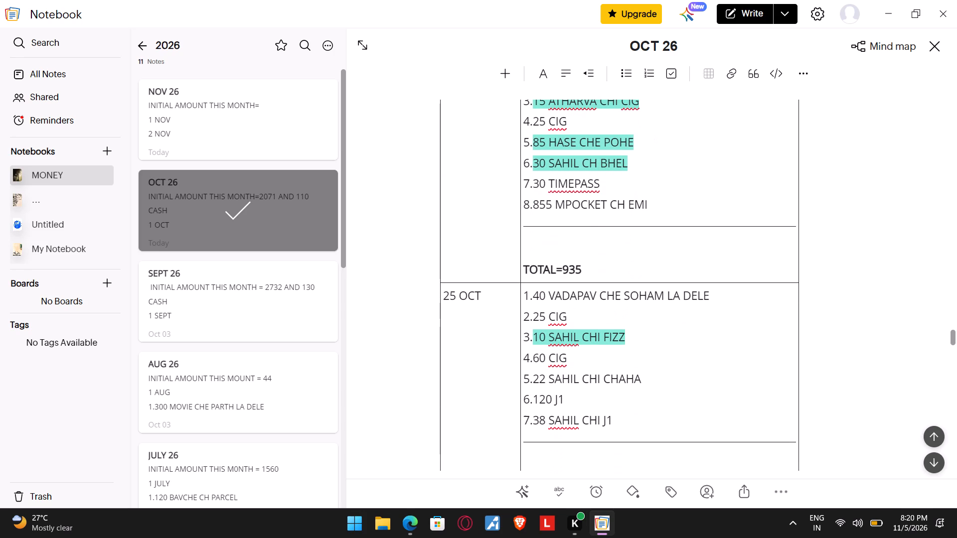
{"action": "scroll", "coordinate": [544, 223], "scroll_direction": "down", "scroll_amount": 2}
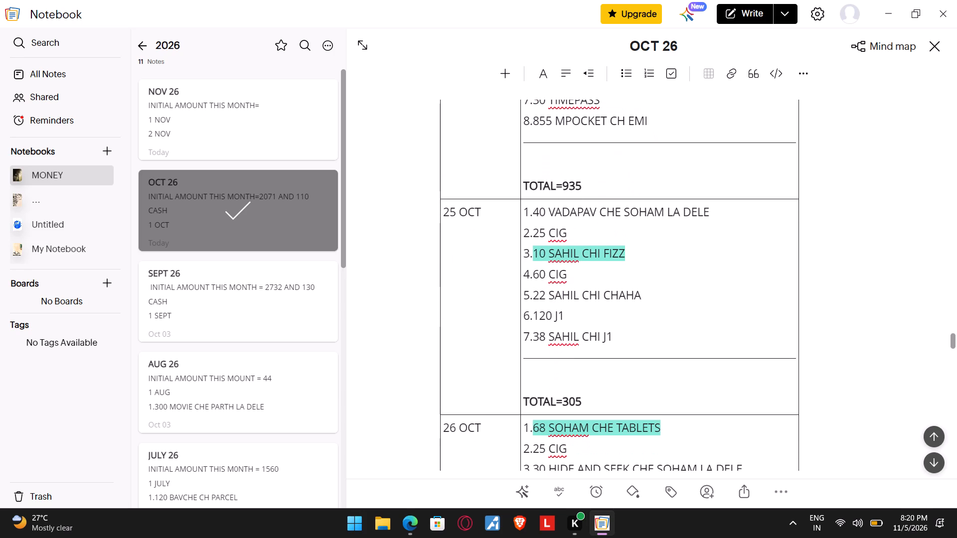
Go through the daily TOTAL lines for 26 to 31 OCT to finish the spent tally.
{"action": "scroll", "coordinate": [544, 223], "scroll_direction": "down", "scroll_amount": 4}
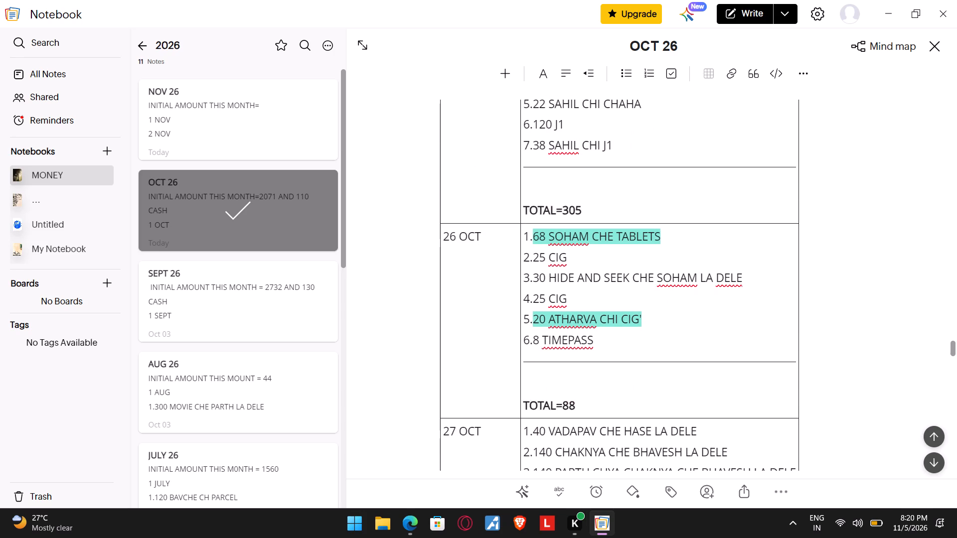
{"action": "scroll", "coordinate": [544, 223], "scroll_direction": "down", "scroll_amount": 3}
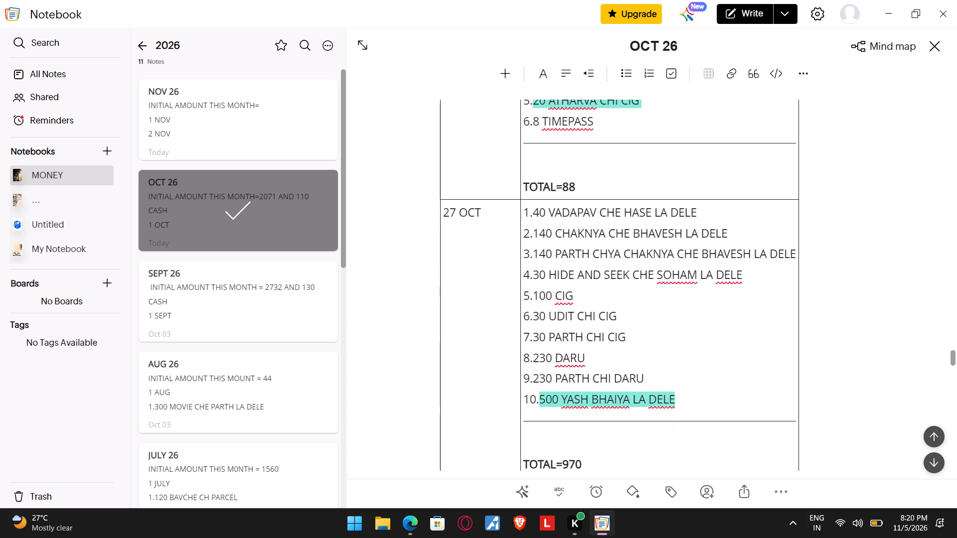
{"action": "scroll", "coordinate": [544, 223], "scroll_direction": "down", "scroll_amount": 2}
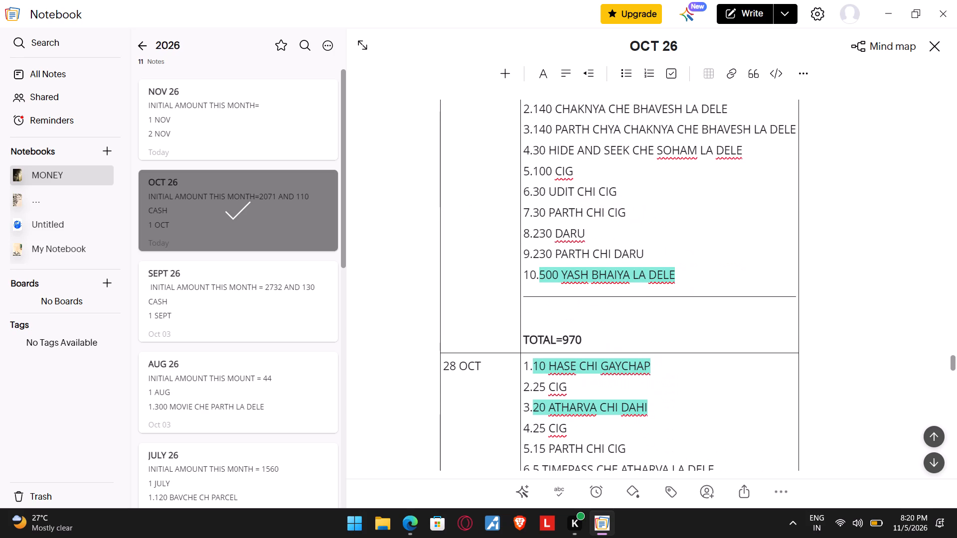
{"action": "scroll", "coordinate": [544, 223], "scroll_direction": "down", "scroll_amount": 3}
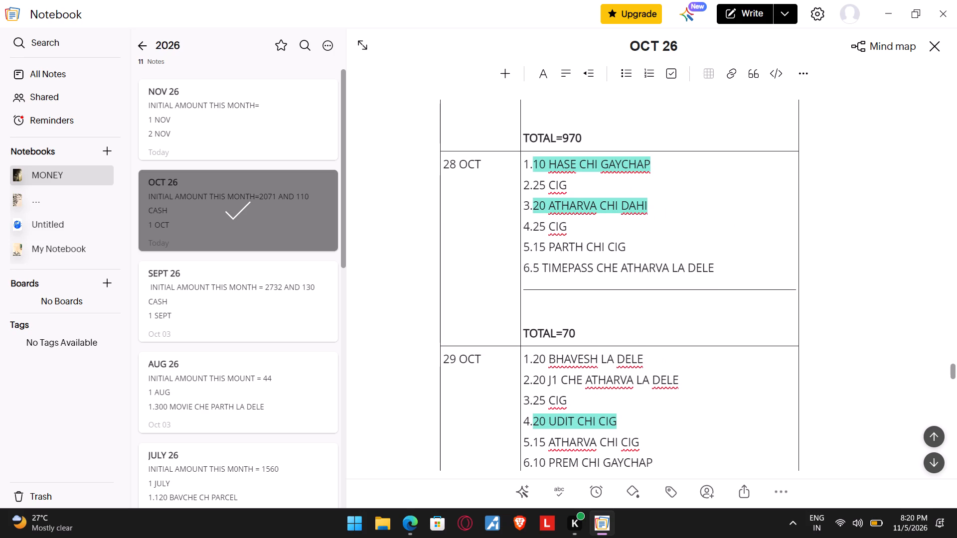
{"action": "scroll", "coordinate": [544, 223], "scroll_direction": "down", "scroll_amount": 4}
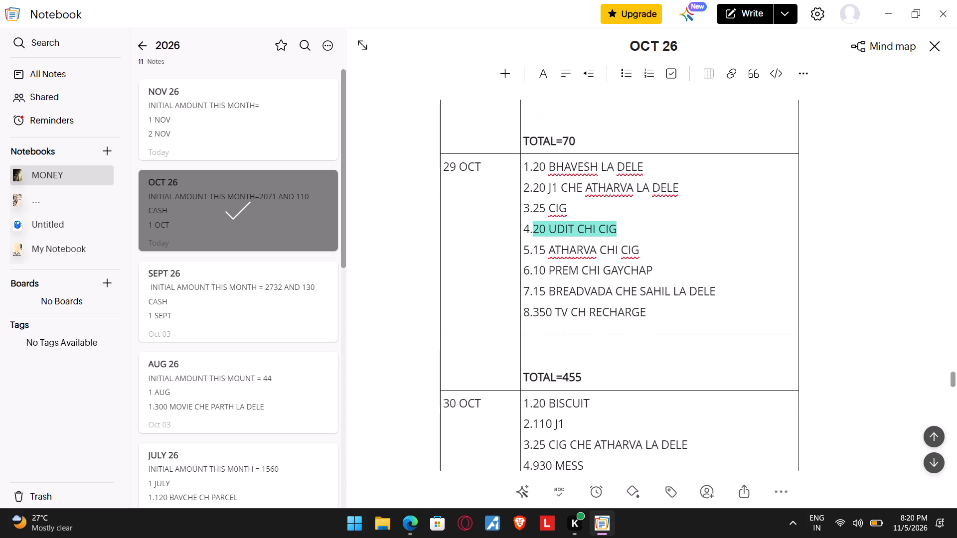
{"action": "scroll", "coordinate": [544, 223], "scroll_direction": "down", "scroll_amount": 4}
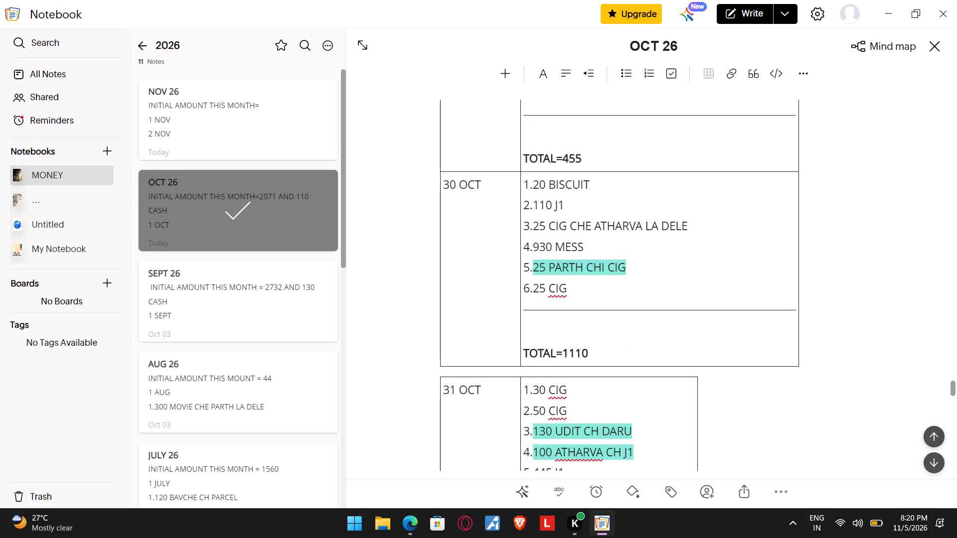
{"action": "scroll", "coordinate": [544, 223], "scroll_direction": "down", "scroll_amount": 4}
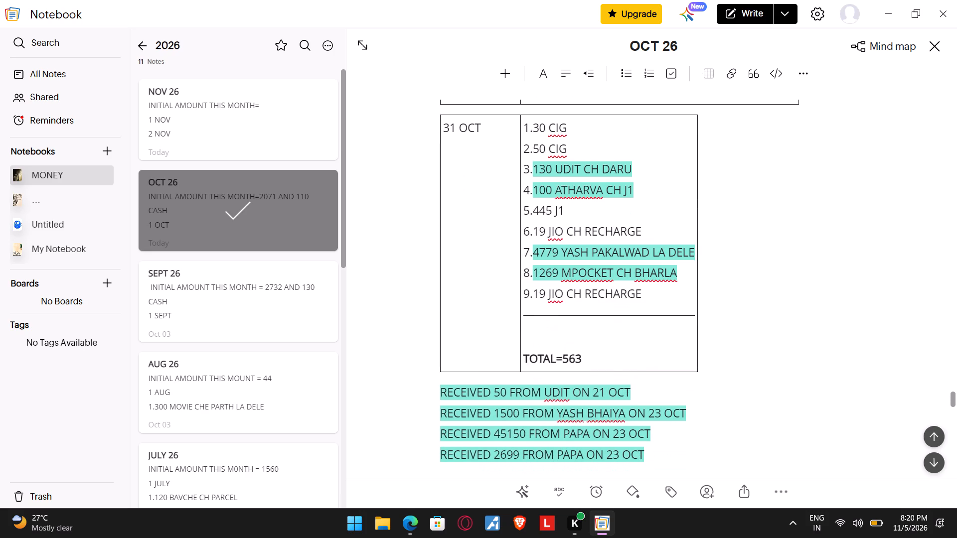
Enter 17571 as the TOTAL AMOUNT SPENT THIS MONTH at the end of the OCT 26 note.
{"action": "scroll", "coordinate": [544, 223], "scroll_direction": "down", "scroll_amount": 5}
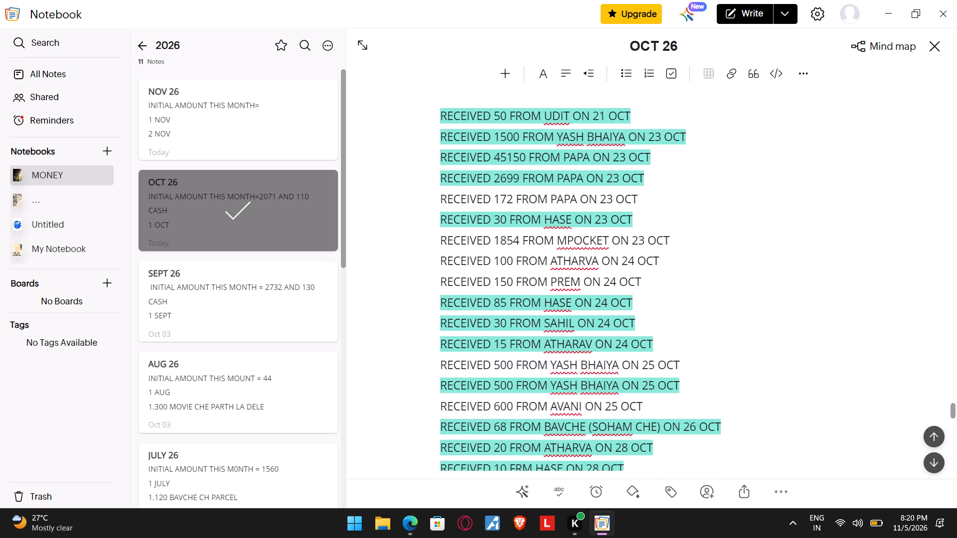
{"action": "scroll", "coordinate": [544, 223], "scroll_direction": "down", "scroll_amount": 5}
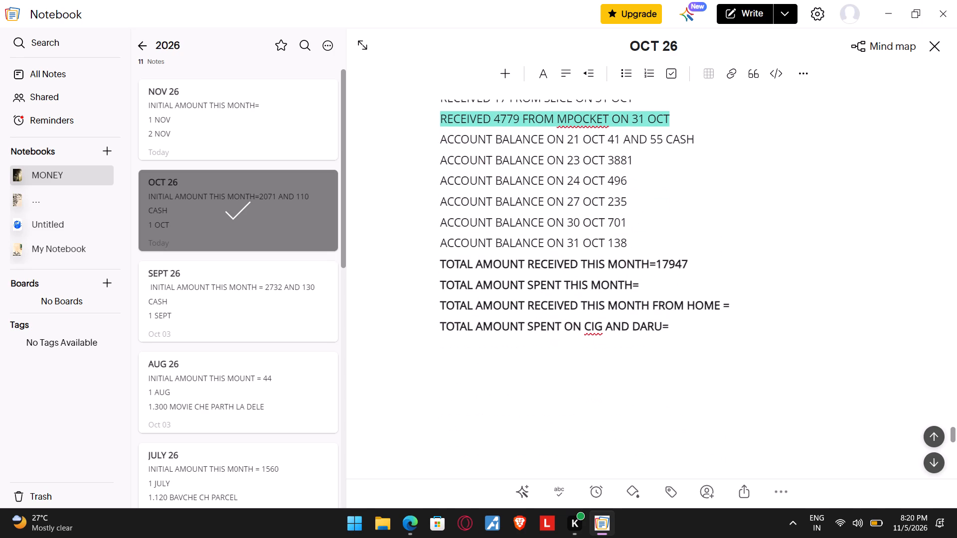
{"action": "left_click", "coordinate": [654, 288]}
{"action": "type", "text": "17"}
{"action": "key", "text": "5"}
{"action": "type", "text": "71"}
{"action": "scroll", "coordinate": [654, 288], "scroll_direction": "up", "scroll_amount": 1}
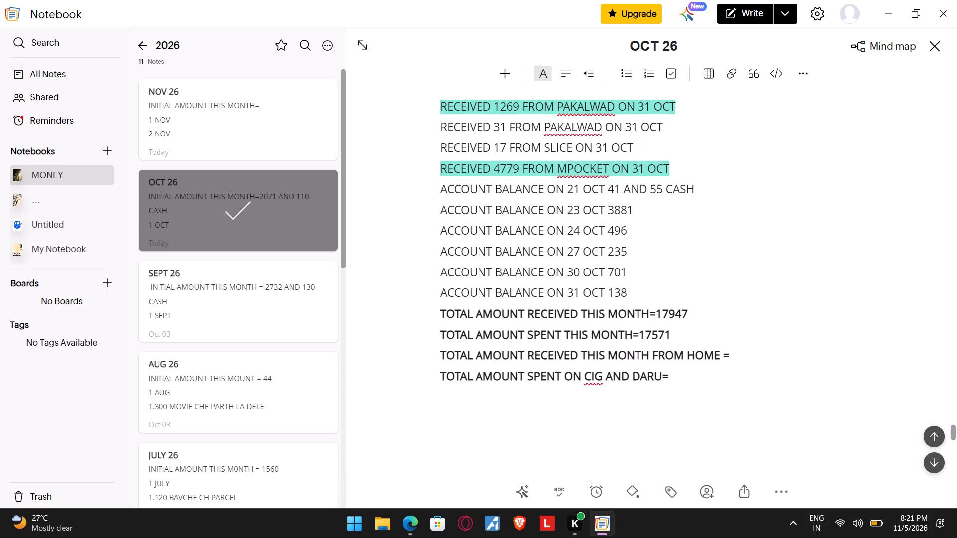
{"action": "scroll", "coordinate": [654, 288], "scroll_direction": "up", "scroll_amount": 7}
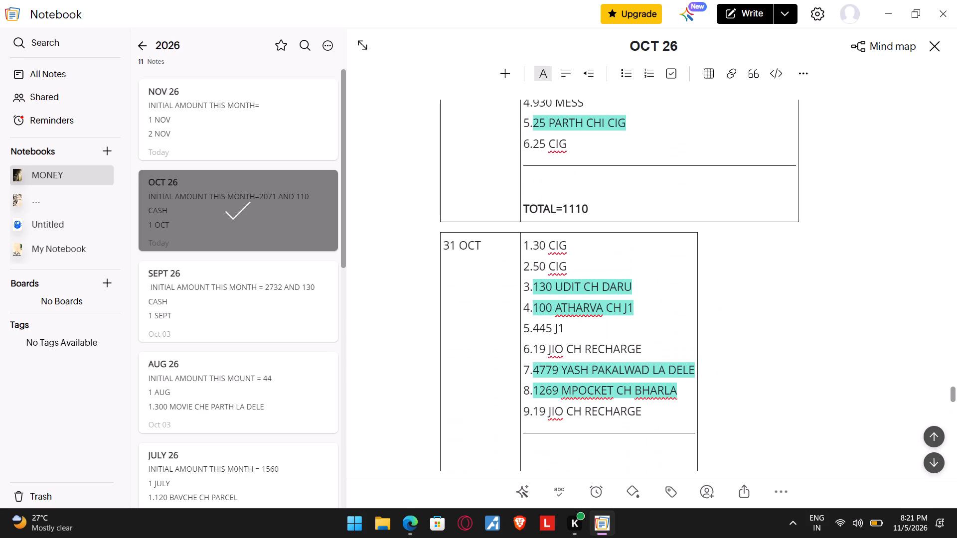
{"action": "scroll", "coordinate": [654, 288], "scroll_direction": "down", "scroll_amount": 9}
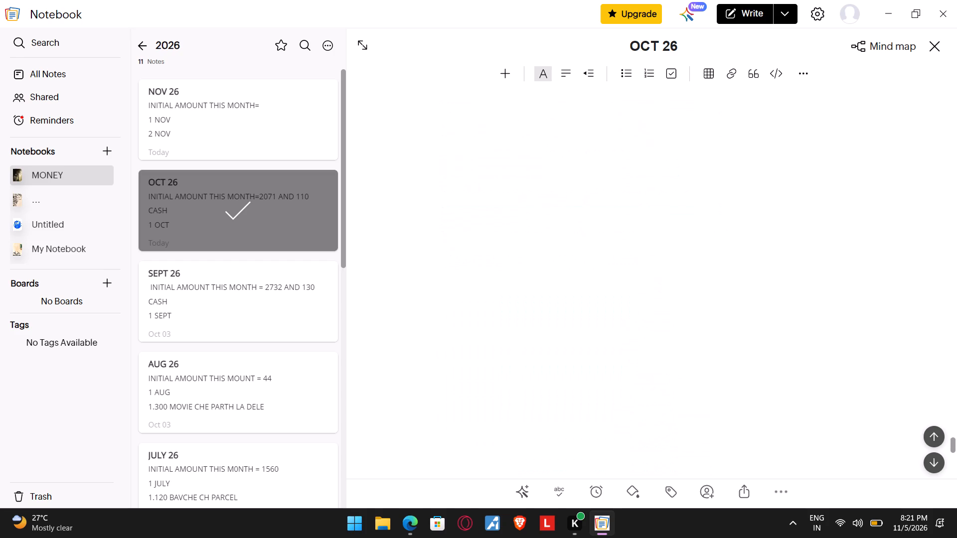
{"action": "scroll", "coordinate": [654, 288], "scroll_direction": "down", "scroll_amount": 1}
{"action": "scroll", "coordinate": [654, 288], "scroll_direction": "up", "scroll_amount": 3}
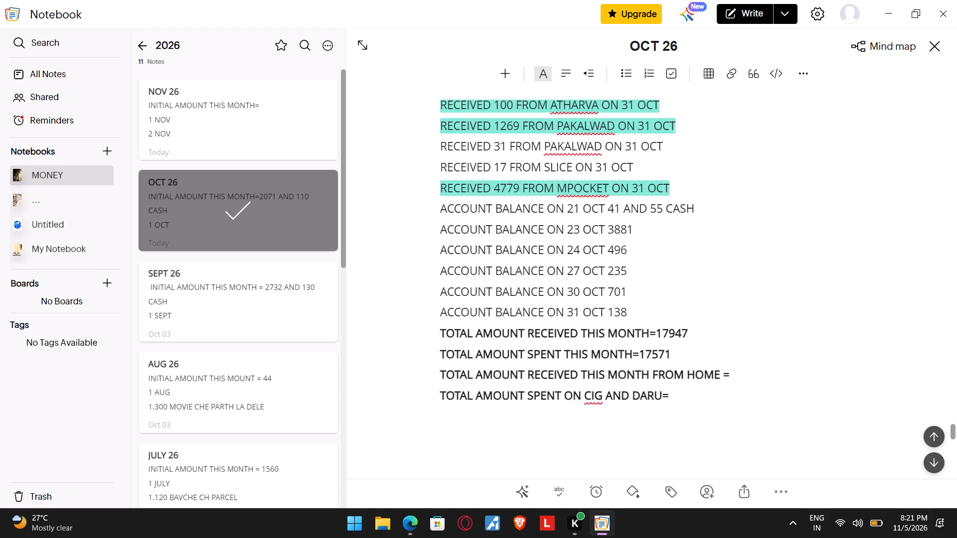
Check the RECEIVED entries for 1 to 10 OCT for the month's total received from home.
{"action": "left_click", "coordinate": [741, 382]}
{"action": "scroll", "coordinate": [741, 382], "scroll_direction": "up", "scroll_amount": 15}
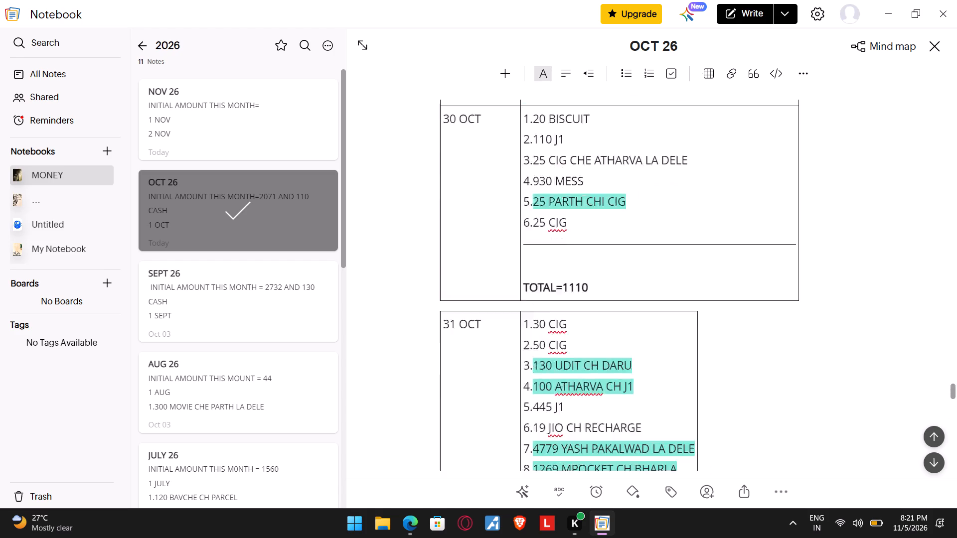
{"action": "scroll", "coordinate": [741, 382], "scroll_direction": "up", "scroll_amount": 19}
{"action": "scroll", "coordinate": [741, 382], "scroll_direction": "up", "scroll_amount": 15}
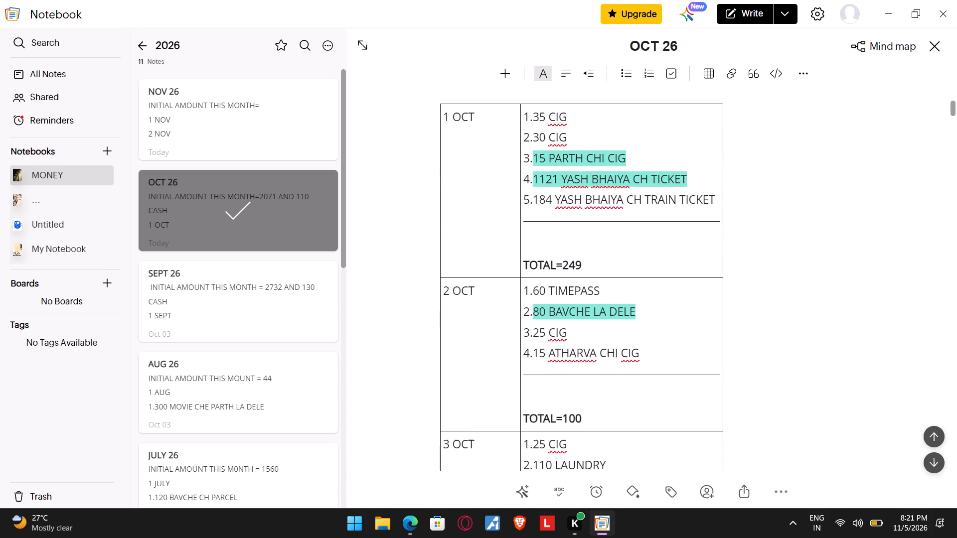
{"action": "scroll", "coordinate": [741, 382], "scroll_direction": "down", "scroll_amount": 8}
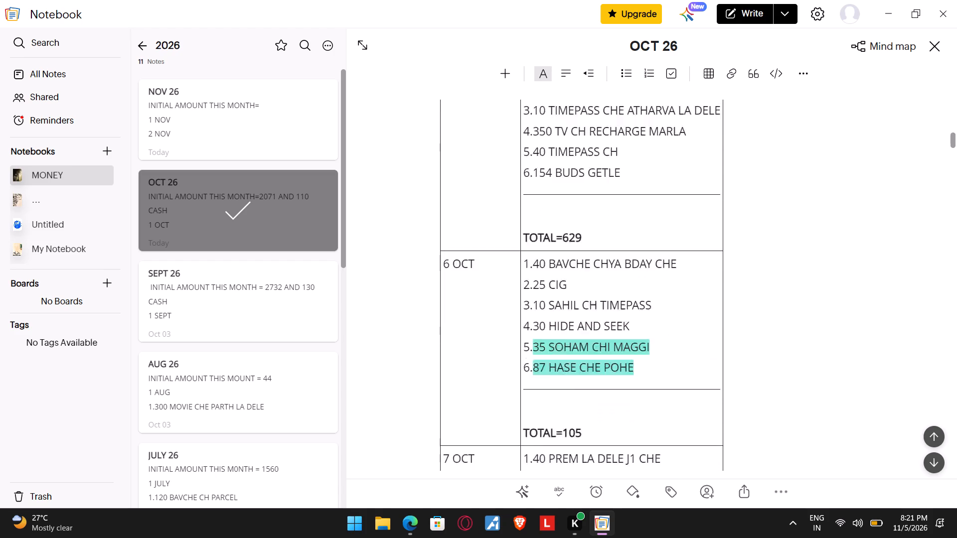
{"action": "scroll", "coordinate": [741, 382], "scroll_direction": "down", "scroll_amount": 7}
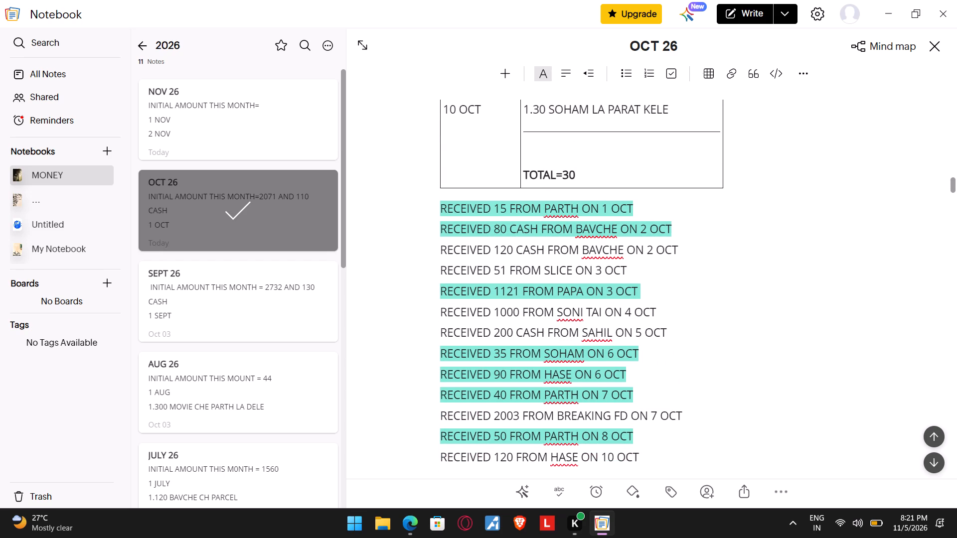
{"action": "scroll", "coordinate": [549, 318], "scroll_direction": "down", "scroll_amount": 4}
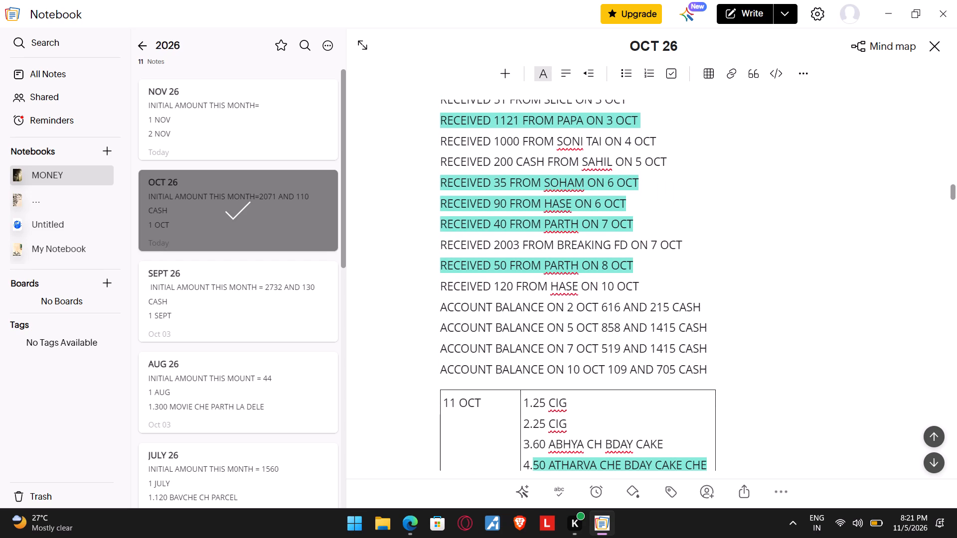
Check the RECEIVED entries for 11 to 20 OCT for money received from home.
{"action": "scroll", "coordinate": [549, 318], "scroll_direction": "down", "scroll_amount": 6}
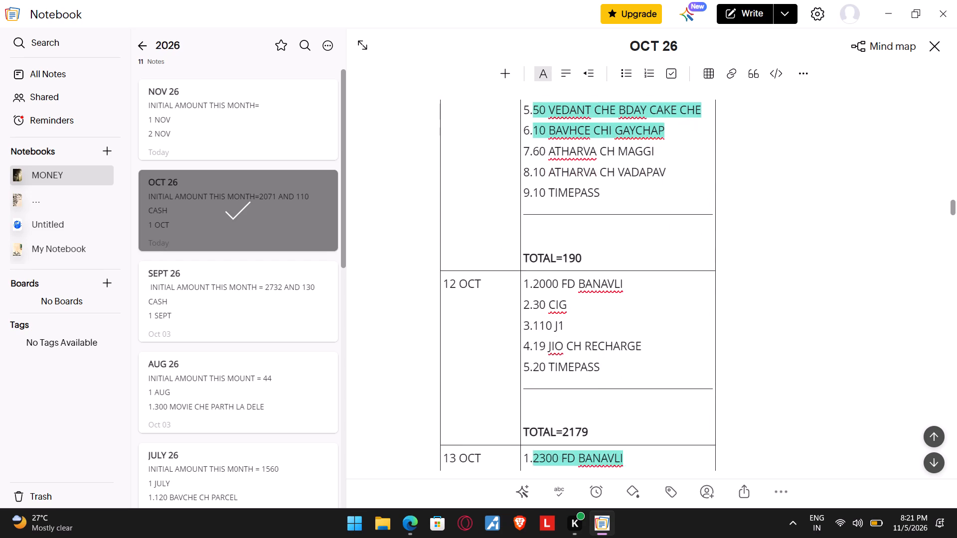
{"action": "scroll", "coordinate": [549, 318], "scroll_direction": "down", "scroll_amount": 7}
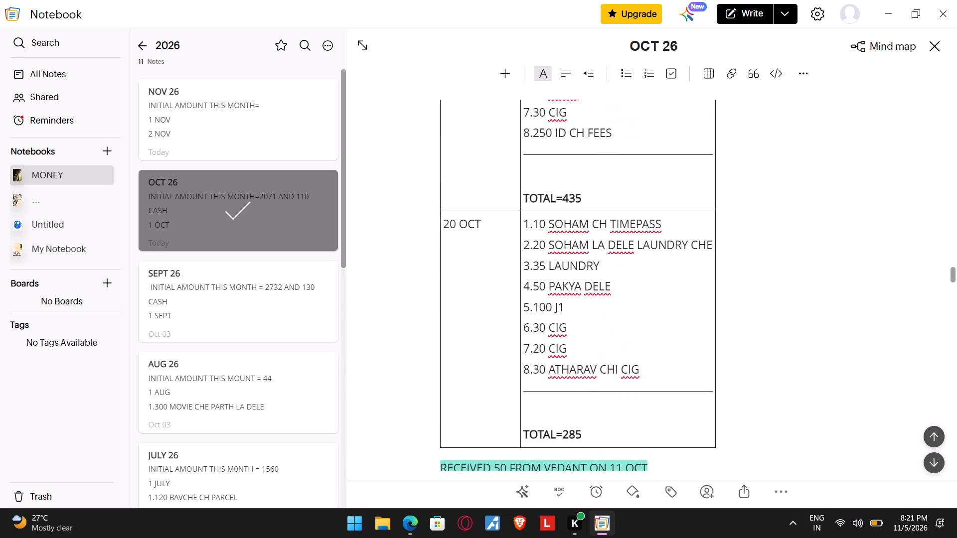
{"action": "scroll", "coordinate": [549, 318], "scroll_direction": "down", "scroll_amount": 3}
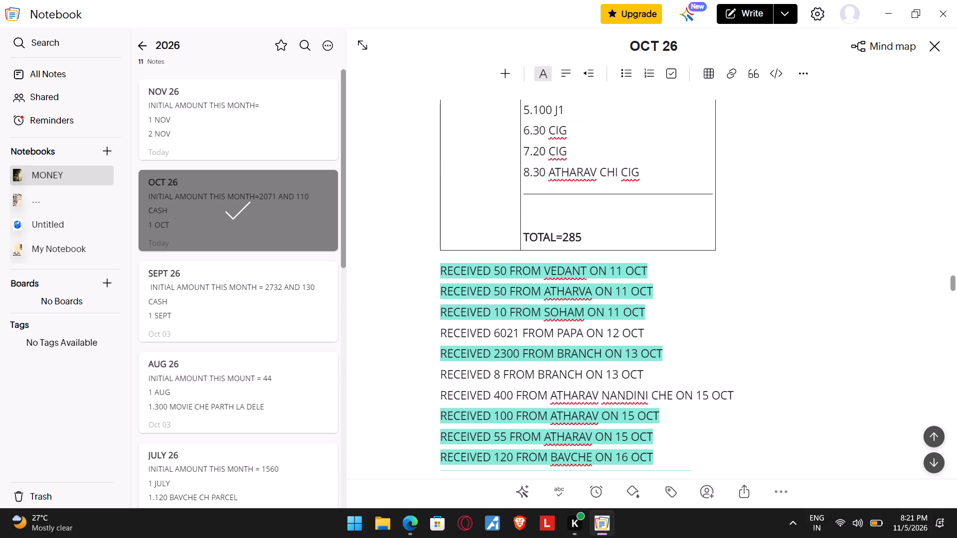
{"action": "scroll", "coordinate": [568, 370], "scroll_direction": "down", "scroll_amount": 1}
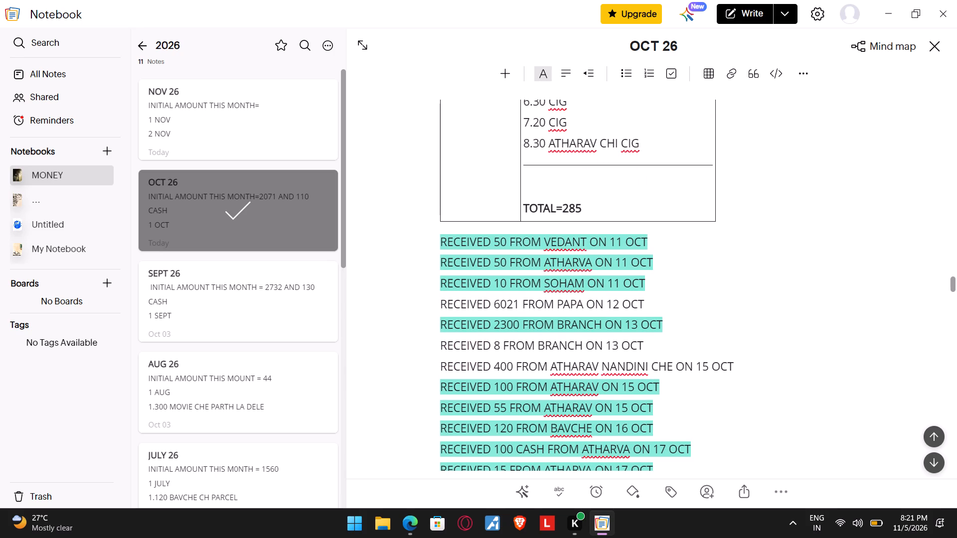
{"action": "scroll", "coordinate": [568, 370], "scroll_direction": "down", "scroll_amount": 2}
{"action": "scroll", "coordinate": [532, 304], "scroll_direction": "down", "scroll_amount": 1}
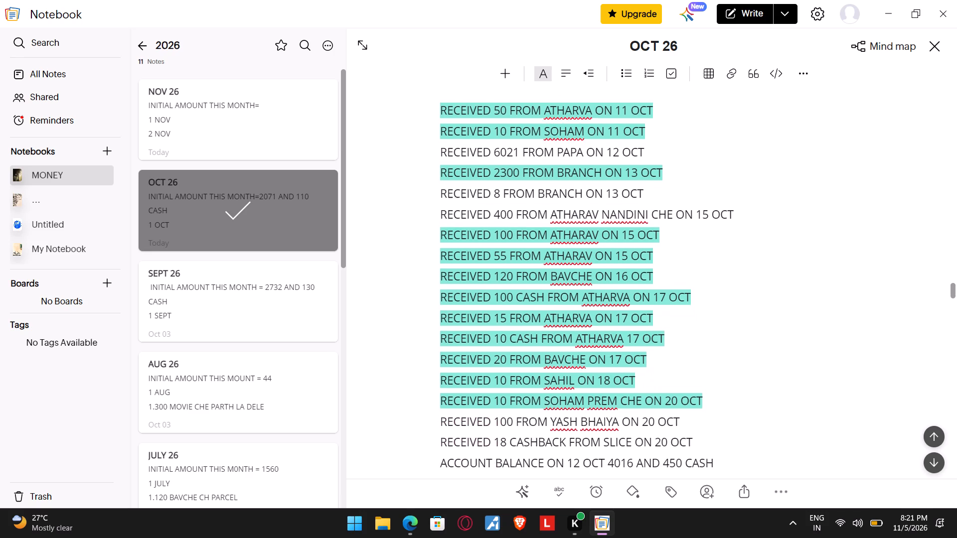
{"action": "scroll", "coordinate": [532, 304], "scroll_direction": "down", "scroll_amount": 4}
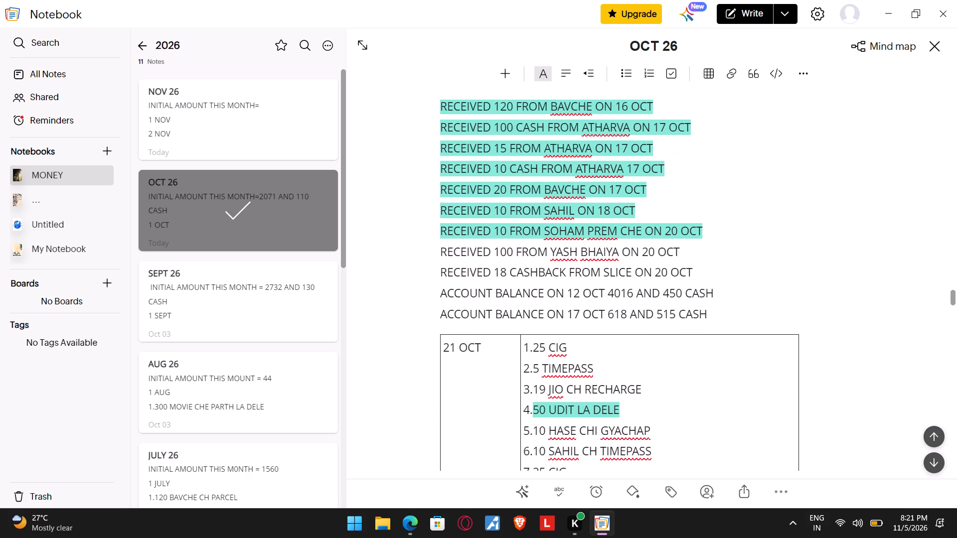
Check the RECEIVED entries for 21 to 31 OCT for money received from home.
{"action": "scroll", "coordinate": [545, 278], "scroll_direction": "down", "scroll_amount": 3}
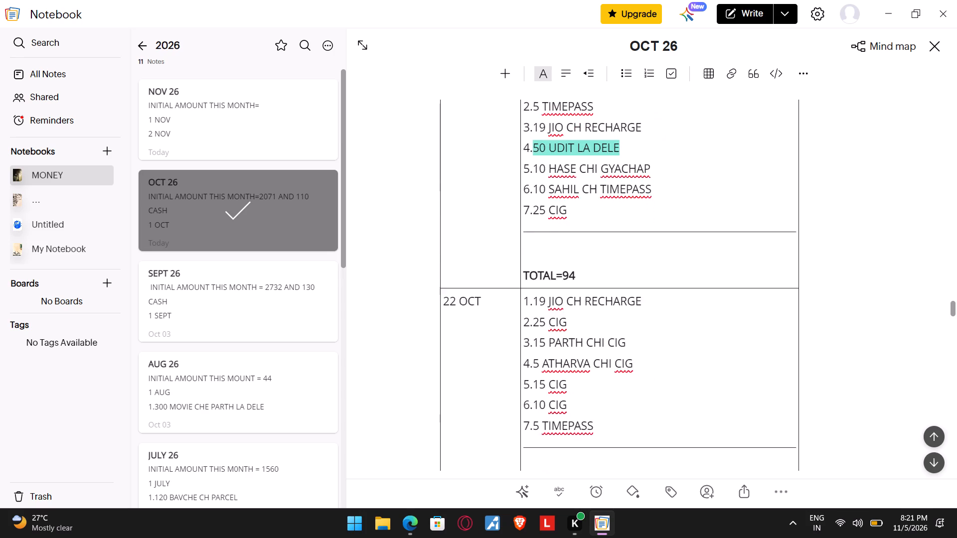
{"action": "scroll", "coordinate": [545, 278], "scroll_direction": "down", "scroll_amount": 8}
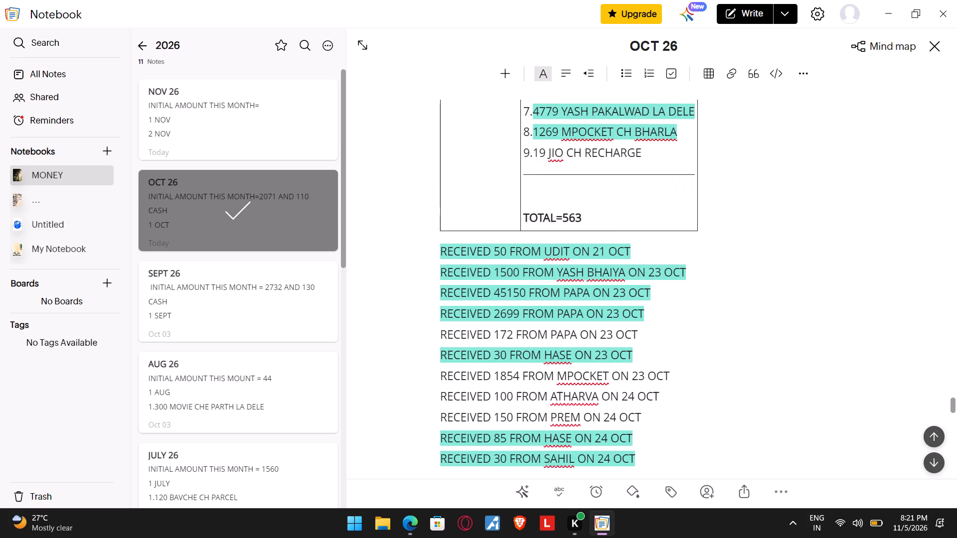
{"action": "scroll", "coordinate": [545, 278], "scroll_direction": "down", "scroll_amount": 1}
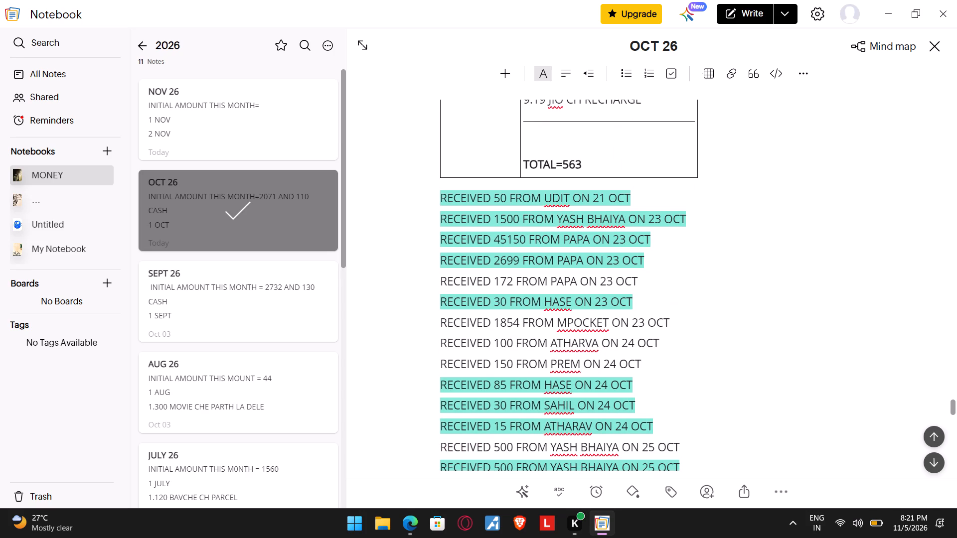
{"action": "scroll", "coordinate": [529, 289], "scroll_direction": "down", "scroll_amount": 1}
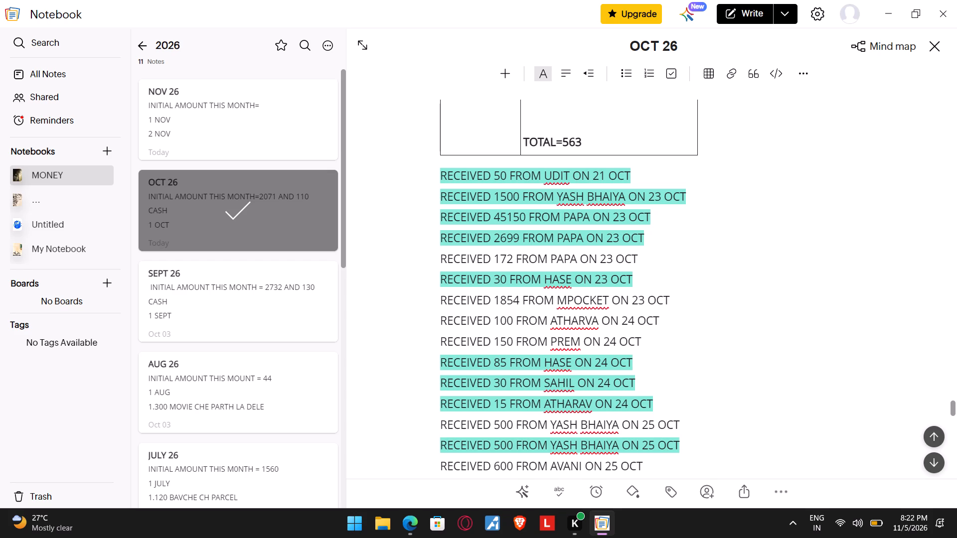
{"action": "scroll", "coordinate": [554, 427], "scroll_direction": "down", "scroll_amount": 1}
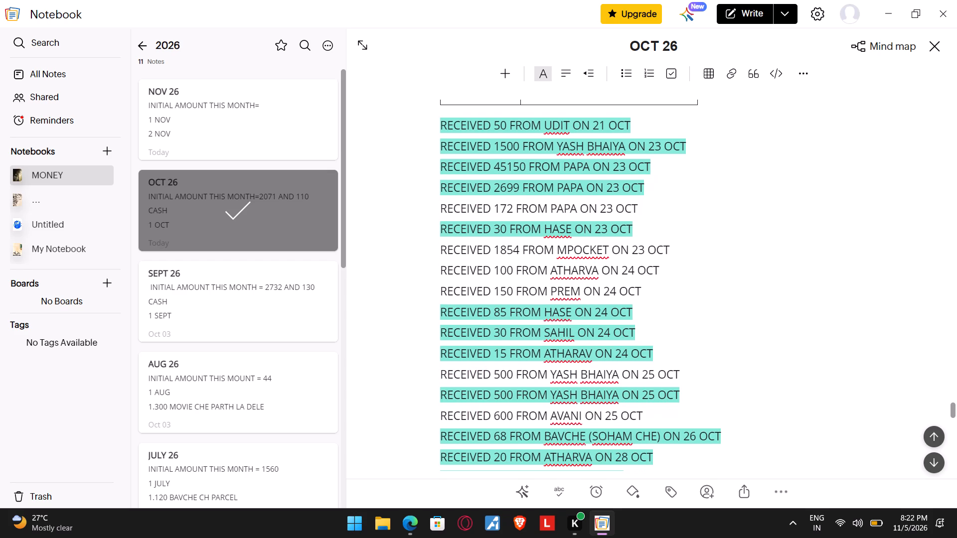
{"action": "scroll", "coordinate": [554, 427], "scroll_direction": "down", "scroll_amount": 2}
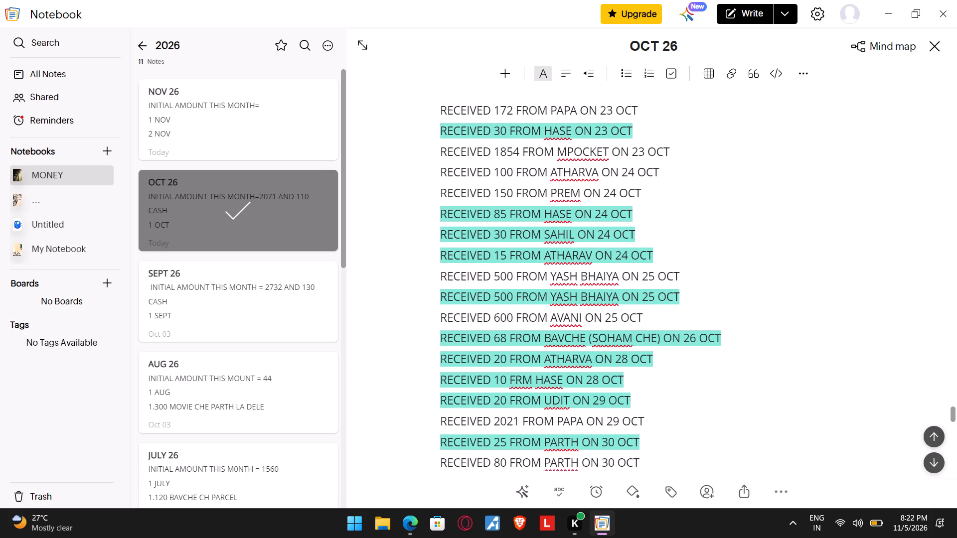
{"action": "scroll", "coordinate": [554, 427], "scroll_direction": "down", "scroll_amount": 1}
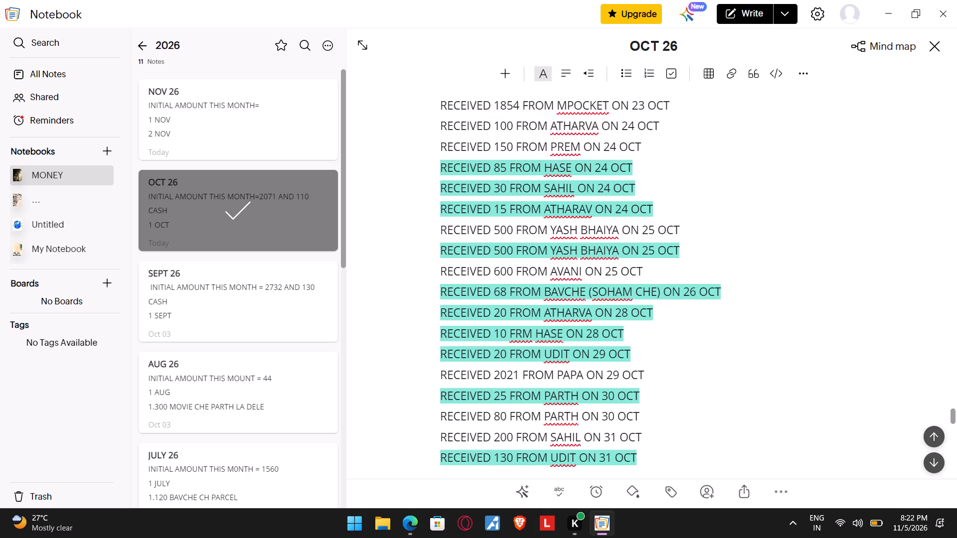
{"action": "scroll", "coordinate": [554, 427], "scroll_direction": "down", "scroll_amount": 1}
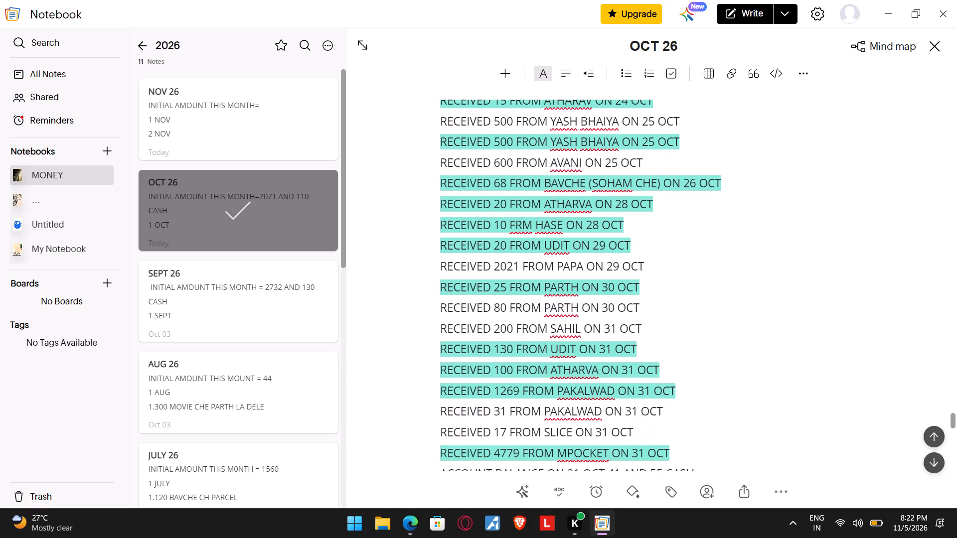
{"action": "scroll", "coordinate": [554, 427], "scroll_direction": "down", "scroll_amount": 5}
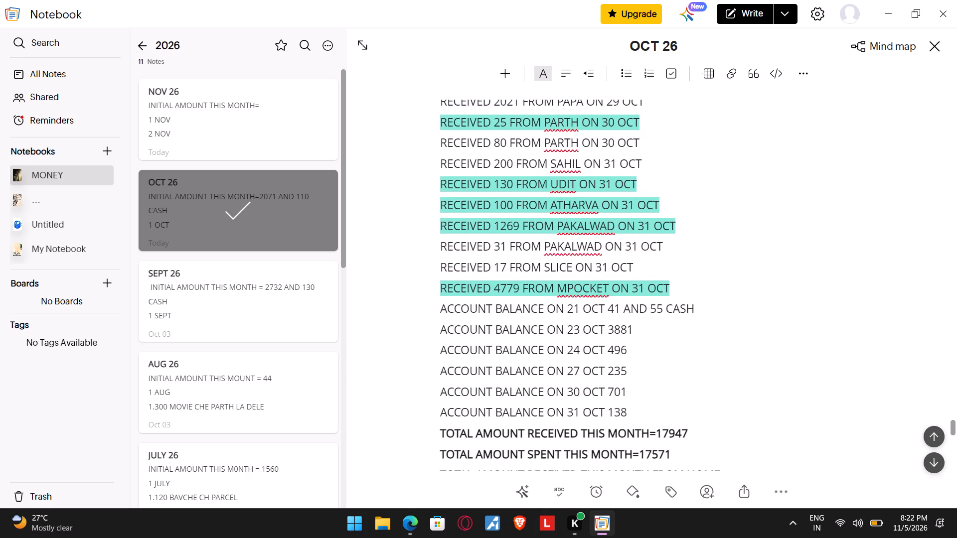
{"action": "scroll", "coordinate": [554, 427], "scroll_direction": "down", "scroll_amount": 1}
Recheck the RECEIVED entries for 23 to 31 OCT to finish the from-home tally.
{"action": "scroll", "coordinate": [554, 427], "scroll_direction": "up", "scroll_amount": 1}
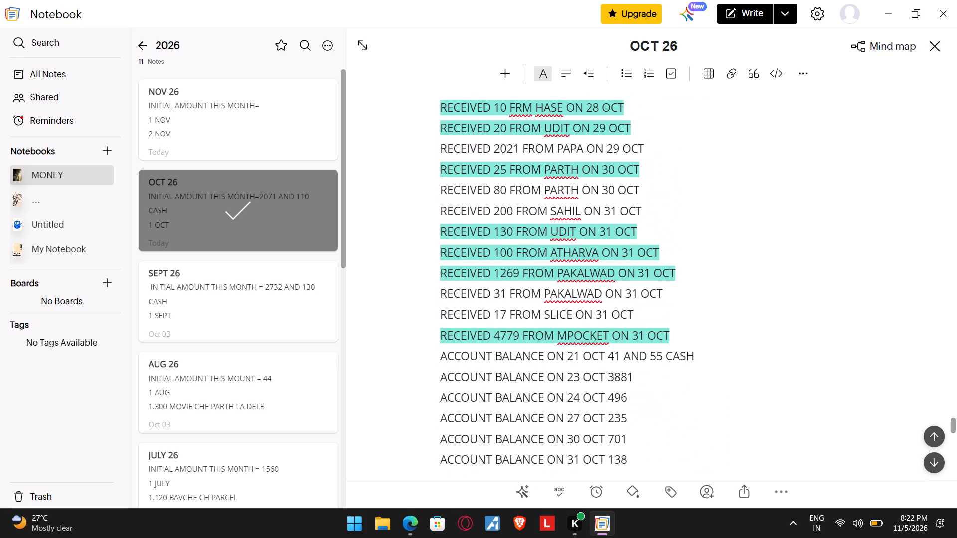
{"action": "scroll", "coordinate": [554, 427], "scroll_direction": "up", "scroll_amount": 5}
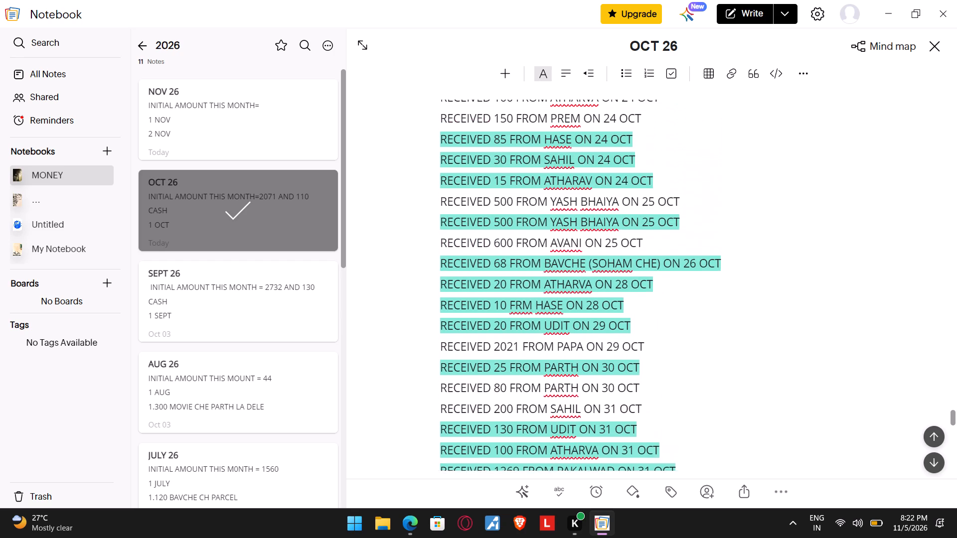
{"action": "scroll", "coordinate": [554, 427], "scroll_direction": "up", "scroll_amount": 3}
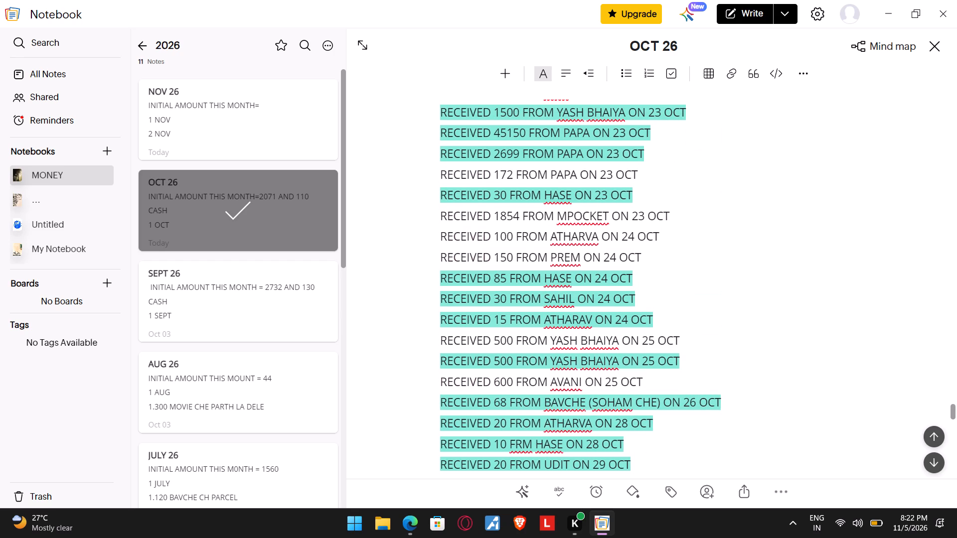
{"action": "scroll", "coordinate": [554, 427], "scroll_direction": "down", "scroll_amount": 3}
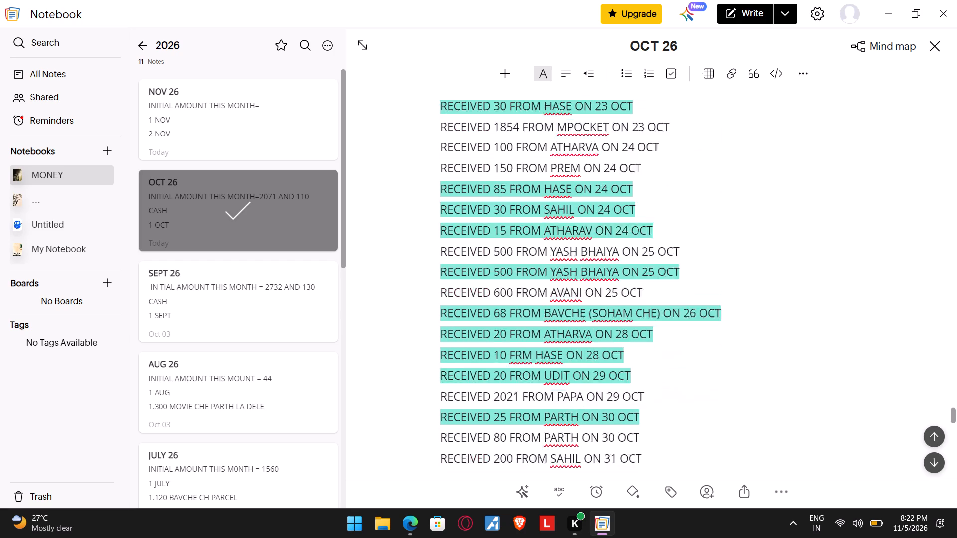
{"action": "scroll", "coordinate": [554, 427], "scroll_direction": "down", "scroll_amount": 3}
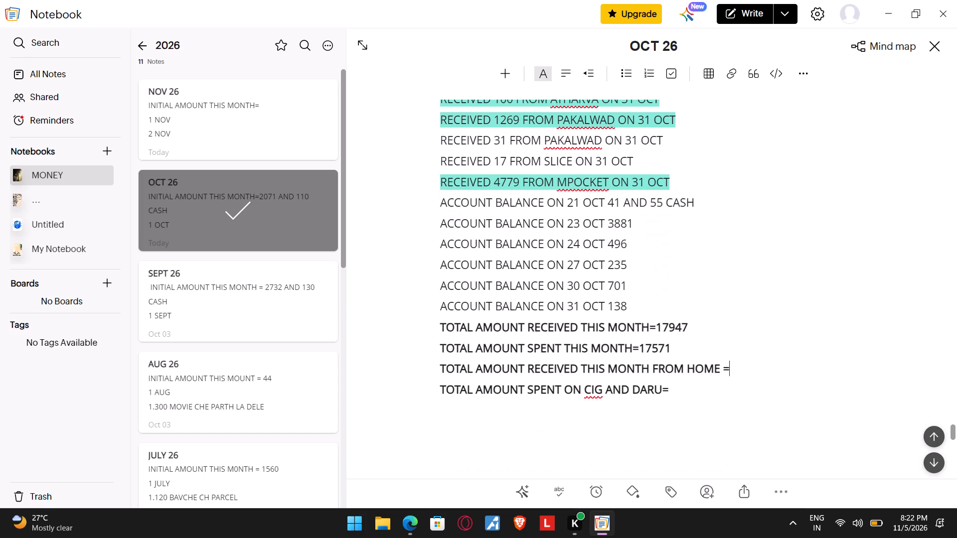
{"action": "scroll", "coordinate": [554, 427], "scroll_direction": "up", "scroll_amount": 2}
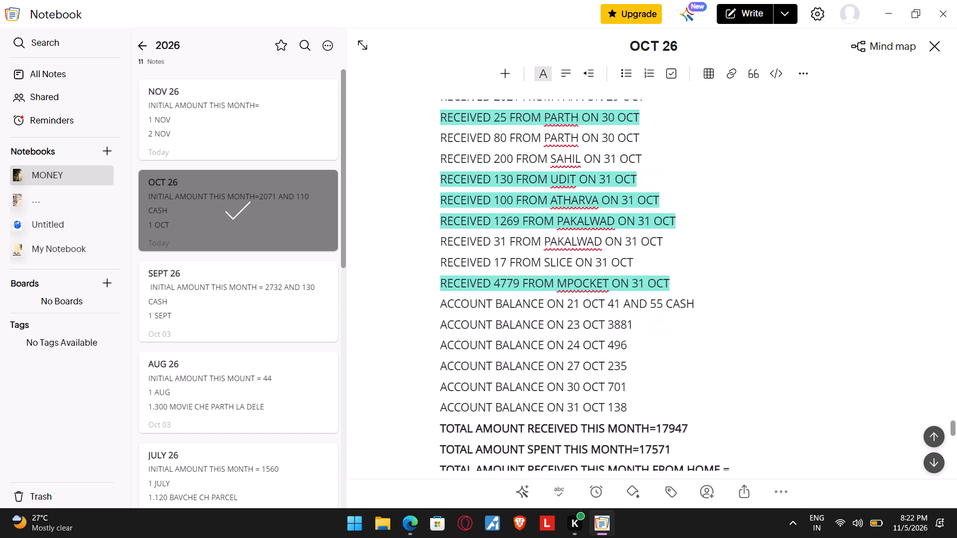
{"action": "scroll", "coordinate": [554, 427], "scroll_direction": "up", "scroll_amount": 3}
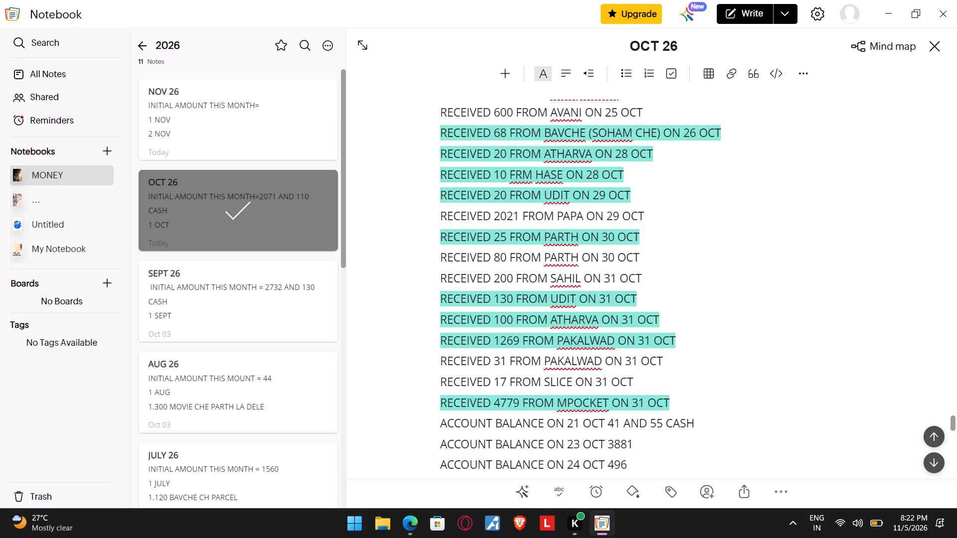
Enter 8814 as the TOTAL AMOUNT RECEIVED THIS MONTH FROM HOME at the end of the OCT 26 note.
{"action": "scroll", "coordinate": [554, 427], "scroll_direction": "down", "scroll_amount": 6}
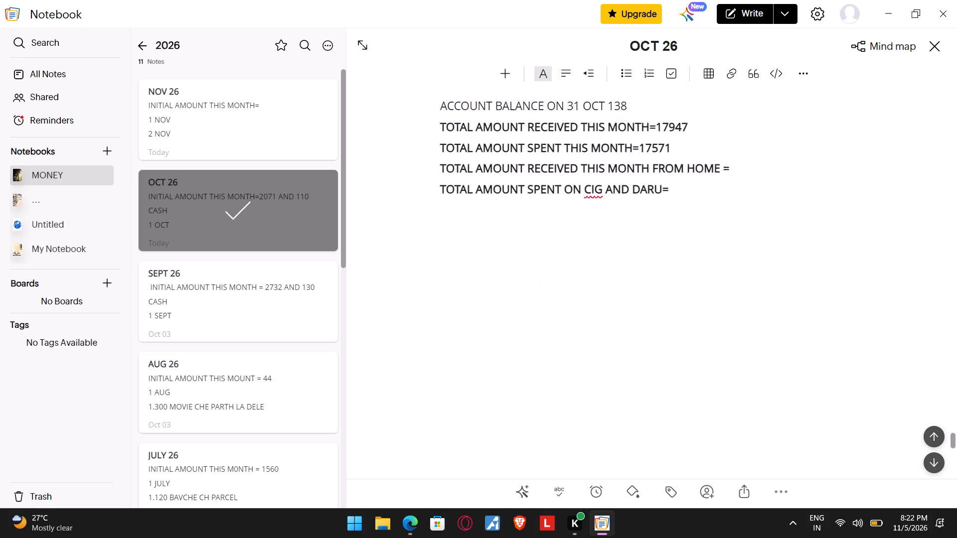
{"action": "scroll", "coordinate": [554, 427], "scroll_direction": "up", "scroll_amount": 1}
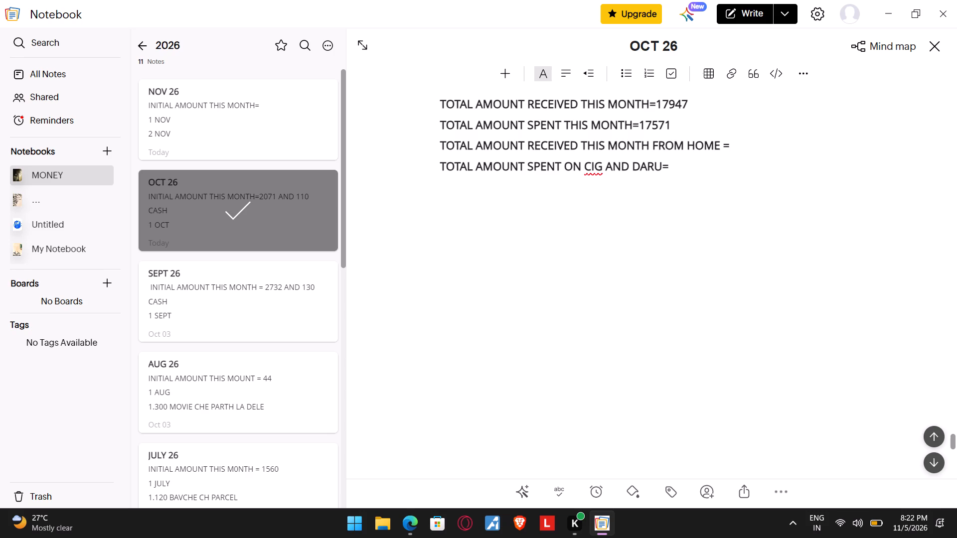
{"action": "scroll", "coordinate": [664, 352], "scroll_direction": "up", "scroll_amount": 1}
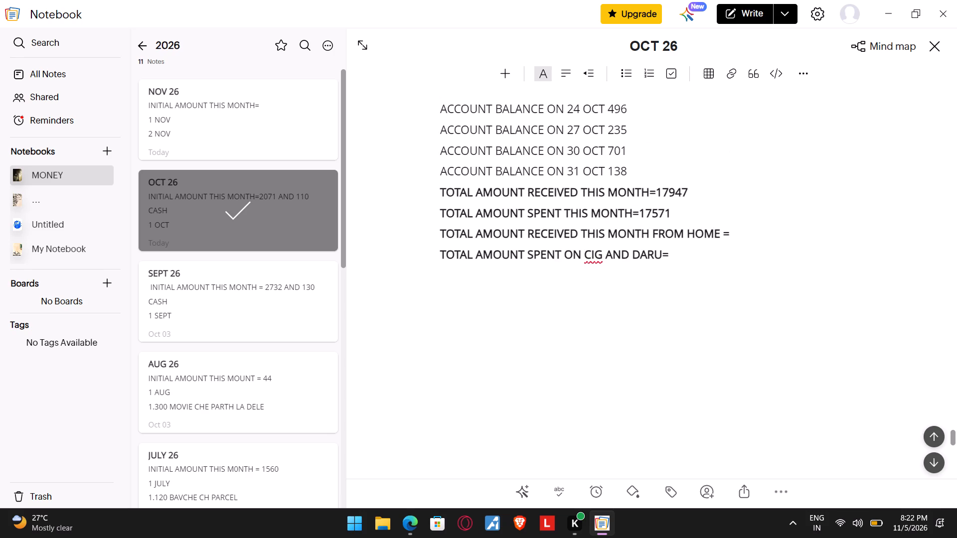
{"action": "type", "text": "8814"}
Go through the expense entries for 1 to 4 OCT to tally the amounts spent on CIG and DARU.
{"action": "left_click", "coordinate": [685, 262]}
{"action": "scroll", "coordinate": [685, 262], "scroll_direction": "up", "scroll_amount": 20}
{"action": "scroll", "coordinate": [685, 262], "scroll_direction": "up", "scroll_amount": 20}
{"action": "scroll", "coordinate": [685, 262], "scroll_direction": "up", "scroll_amount": 15}
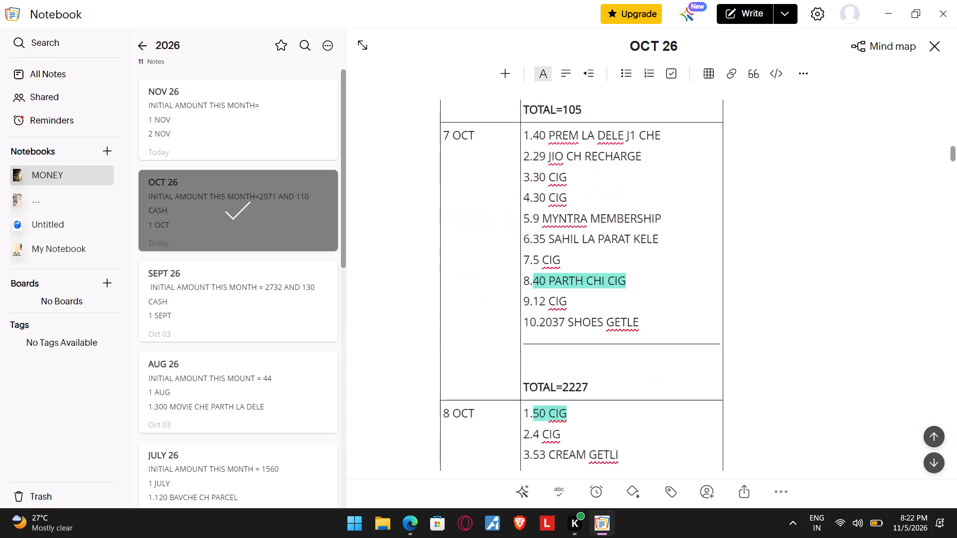
{"action": "scroll", "coordinate": [685, 262], "scroll_direction": "up", "scroll_amount": 13}
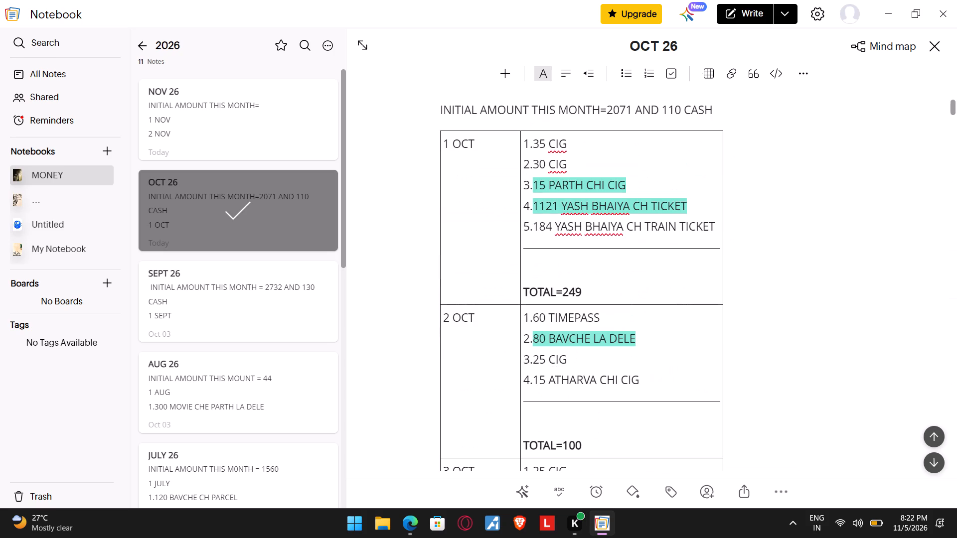
{"action": "scroll", "coordinate": [685, 262], "scroll_direction": "down", "scroll_amount": 2}
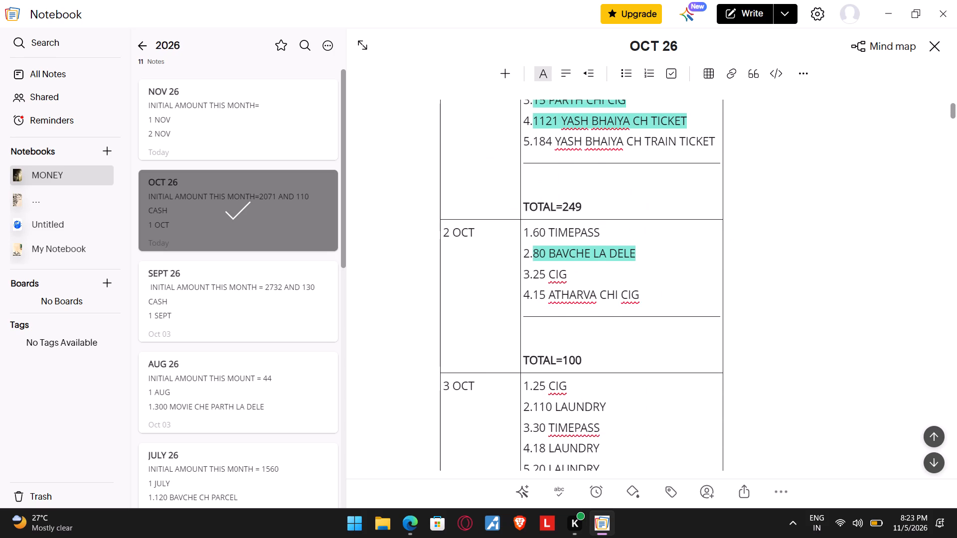
{"action": "scroll", "coordinate": [685, 262], "scroll_direction": "down", "scroll_amount": 2}
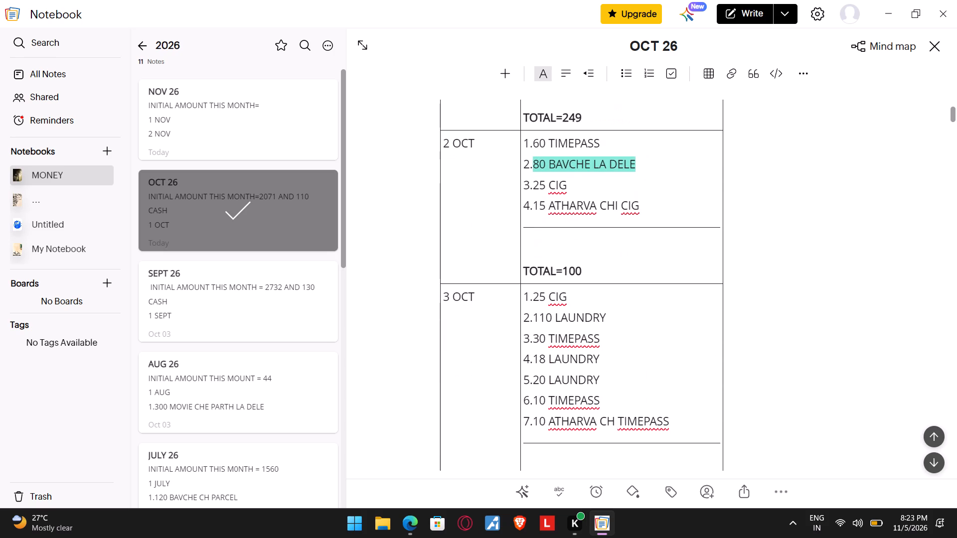
{"action": "scroll", "coordinate": [685, 262], "scroll_direction": "down", "scroll_amount": 1}
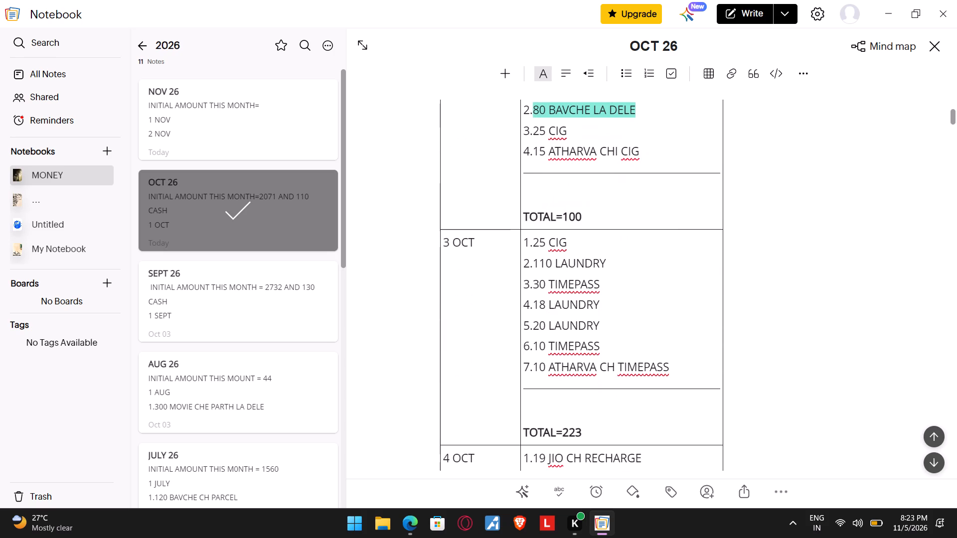
{"action": "scroll", "coordinate": [685, 262], "scroll_direction": "down", "scroll_amount": 1}
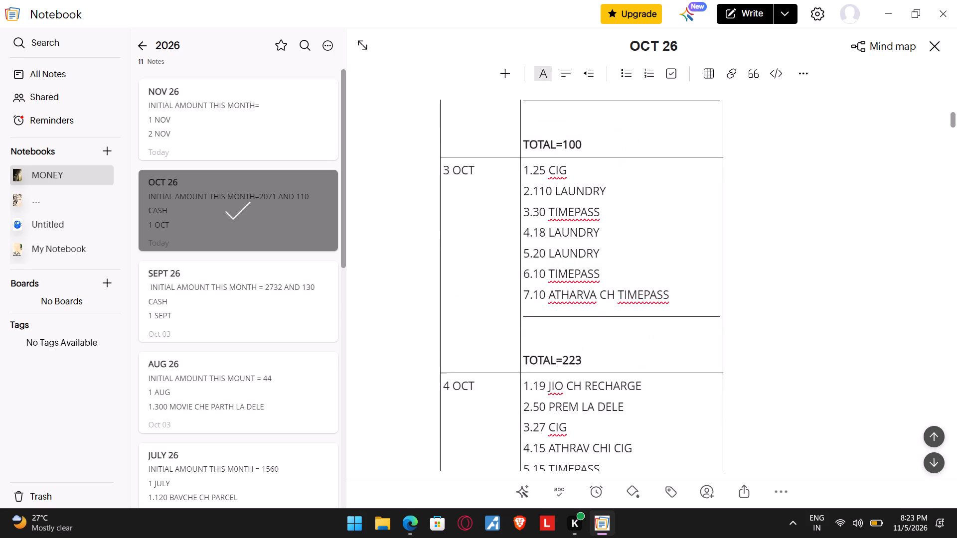
{"action": "scroll", "coordinate": [685, 262], "scroll_direction": "down", "scroll_amount": 1}
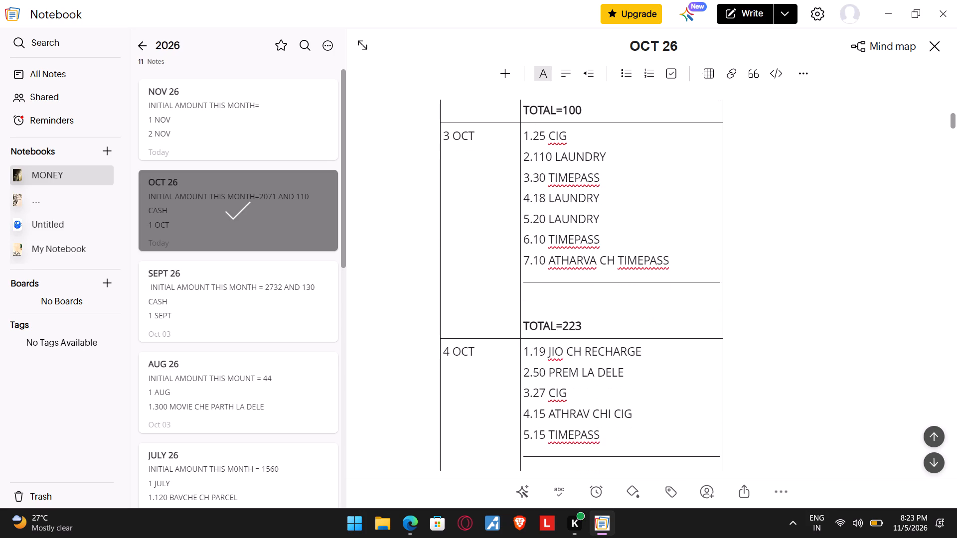
{"action": "scroll", "coordinate": [685, 262], "scroll_direction": "down", "scroll_amount": 1}
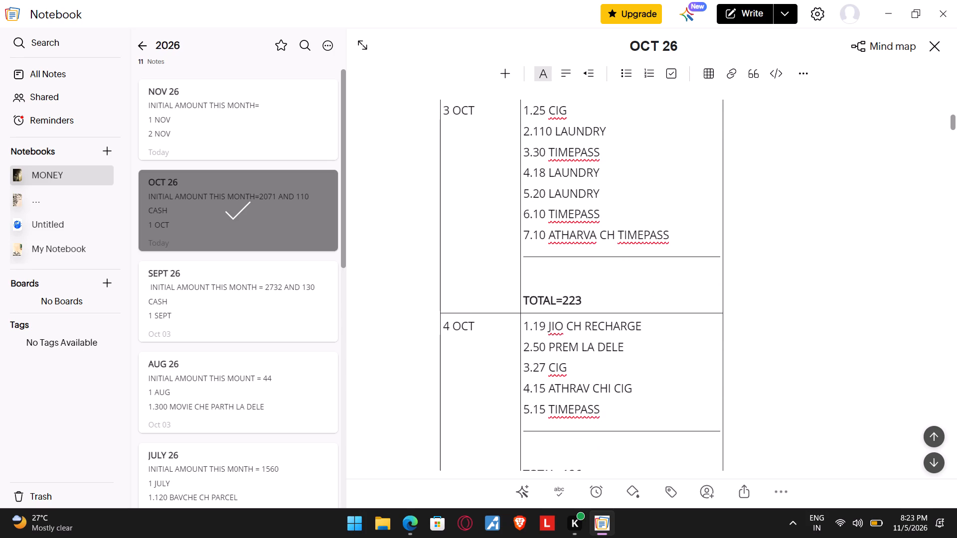
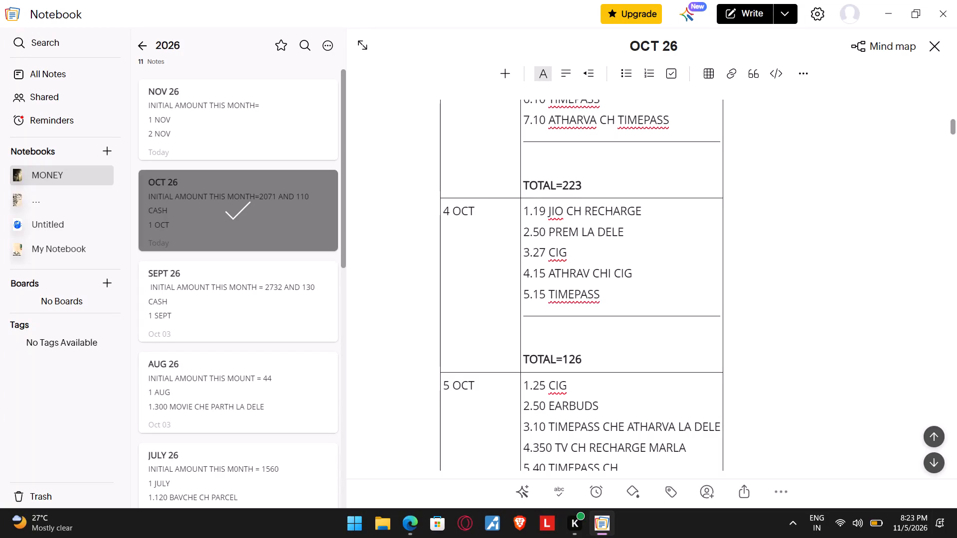
Go through the expense entries for 5 to 7 OCT to tally the amounts spent on CIG and DARU.
{"action": "scroll", "coordinate": [578, 264], "scroll_direction": "down", "scroll_amount": 1}
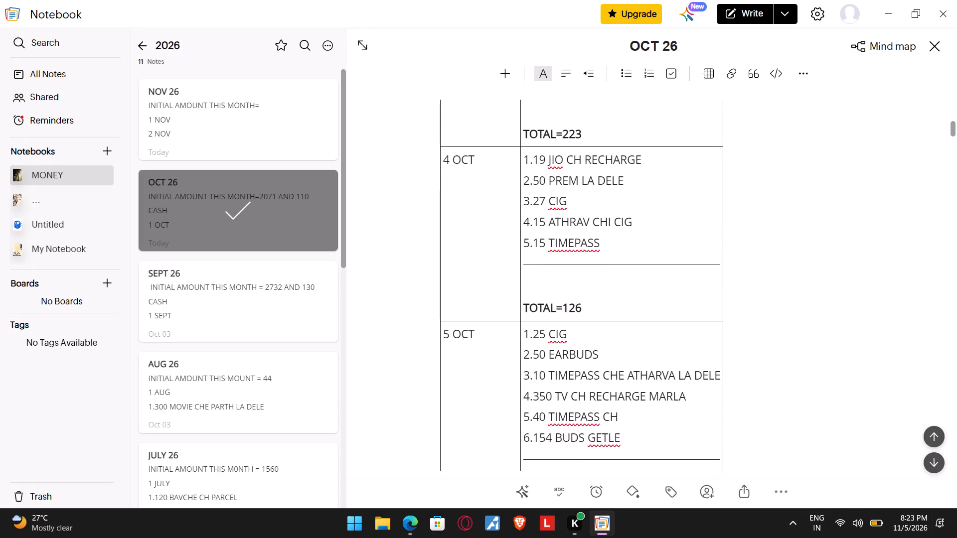
{"action": "scroll", "coordinate": [585, 236], "scroll_direction": "down", "scroll_amount": 2}
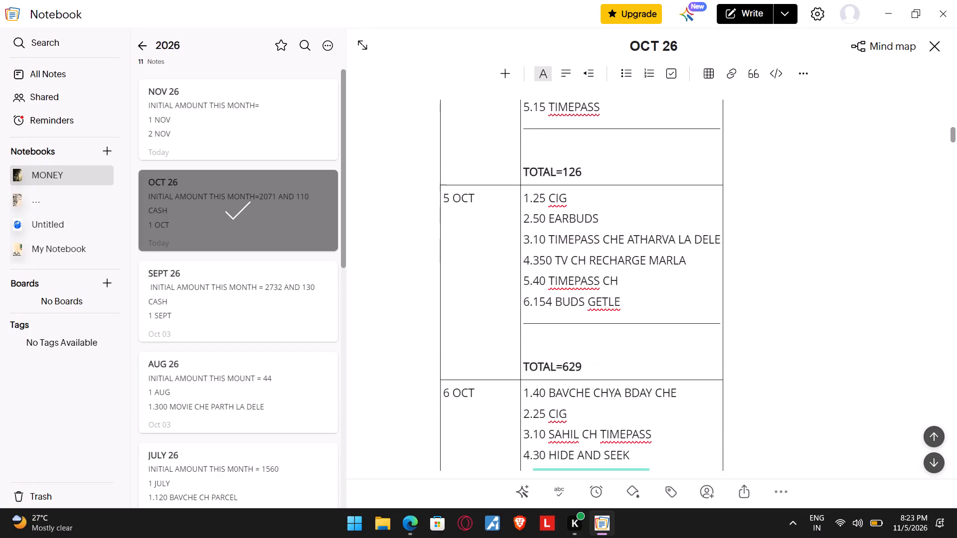
{"action": "scroll", "coordinate": [585, 236], "scroll_direction": "down", "scroll_amount": 1}
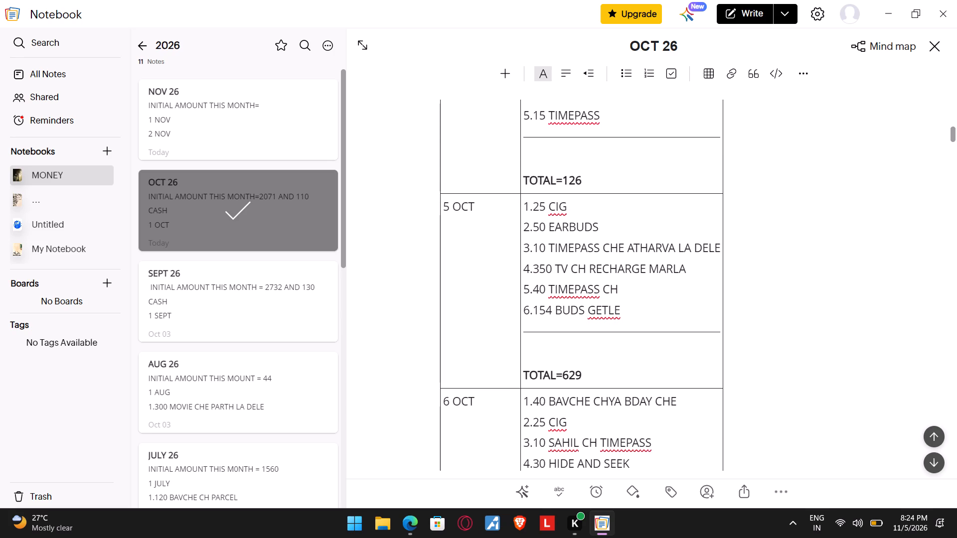
{"action": "scroll", "coordinate": [565, 322], "scroll_direction": "down", "scroll_amount": 3}
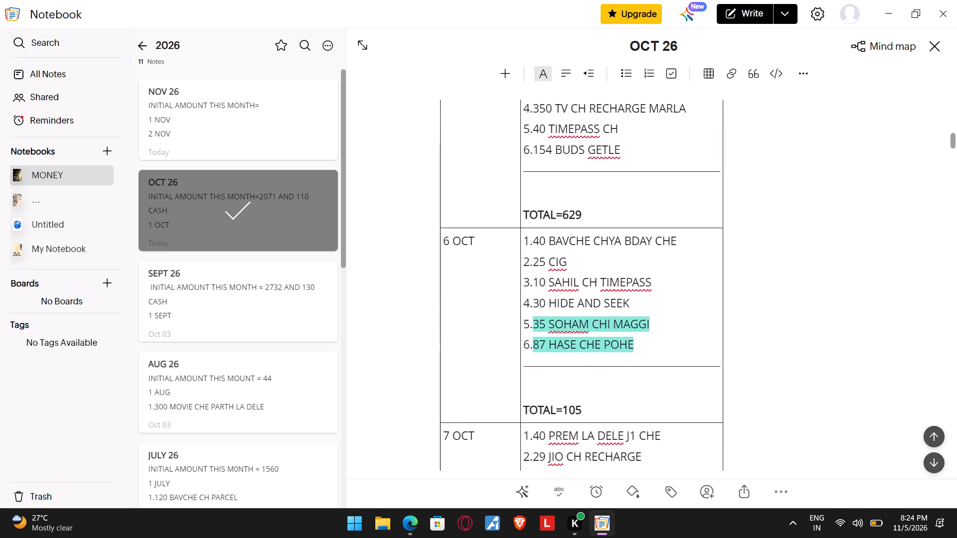
{"action": "scroll", "coordinate": [565, 322], "scroll_direction": "down", "scroll_amount": 1}
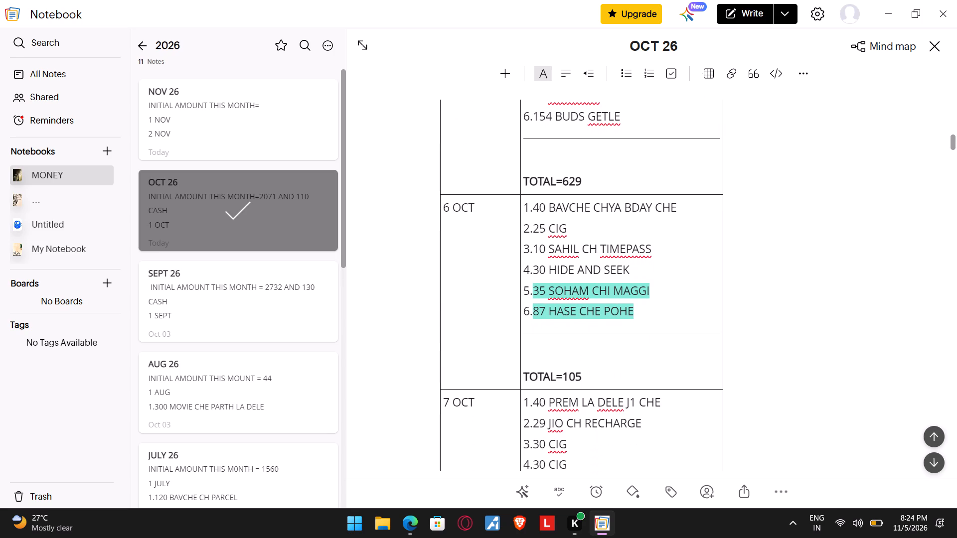
{"action": "scroll", "coordinate": [565, 322], "scroll_direction": "down", "scroll_amount": 1}
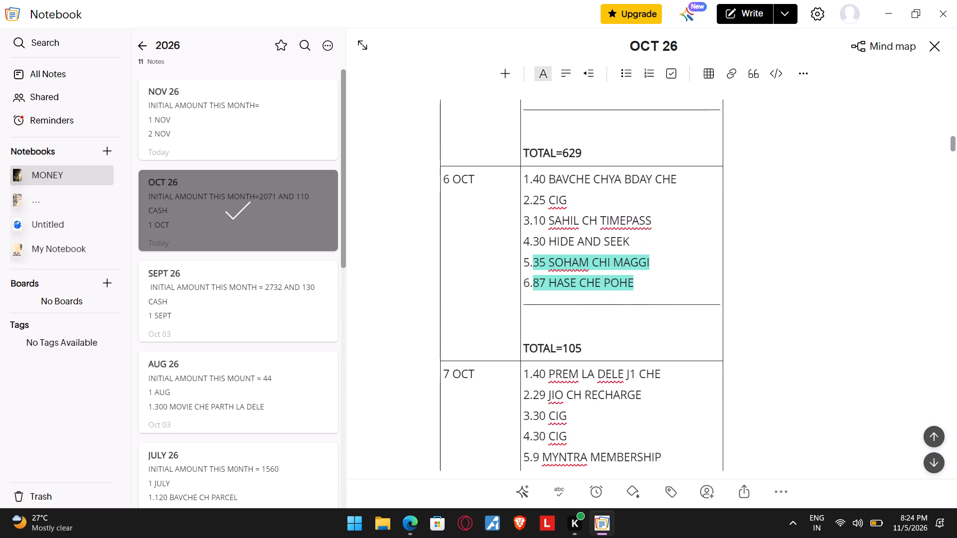
{"action": "scroll", "coordinate": [565, 322], "scroll_direction": "down", "scroll_amount": 4}
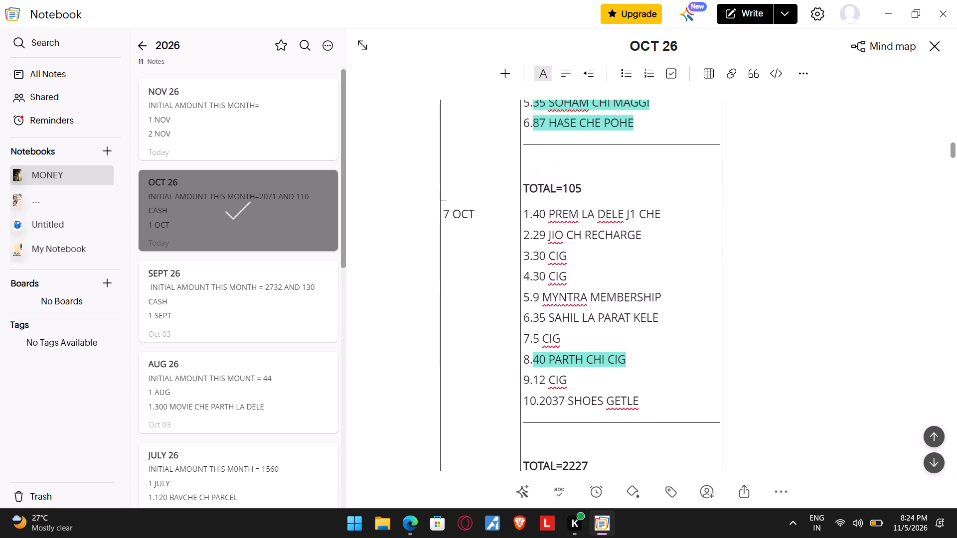
{"action": "scroll", "coordinate": [565, 322], "scroll_direction": "down", "scroll_amount": 1}
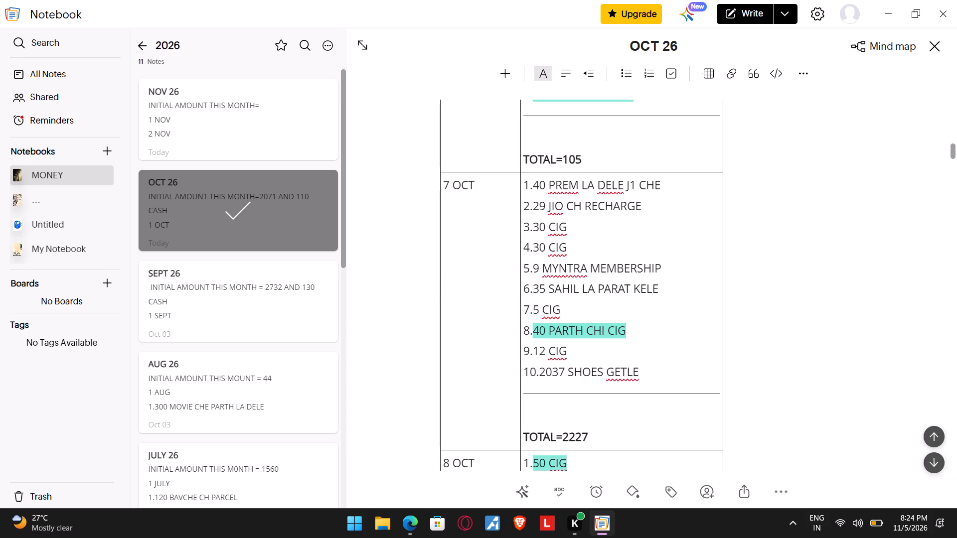
{"action": "scroll", "coordinate": [550, 273], "scroll_direction": "down", "scroll_amount": 1}
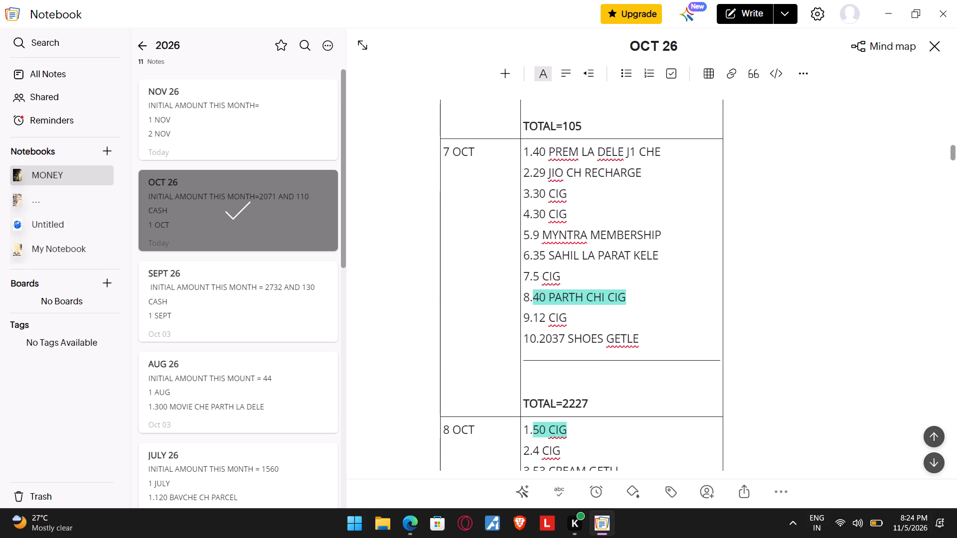
{"action": "scroll", "coordinate": [554, 281], "scroll_direction": "down", "scroll_amount": 1}
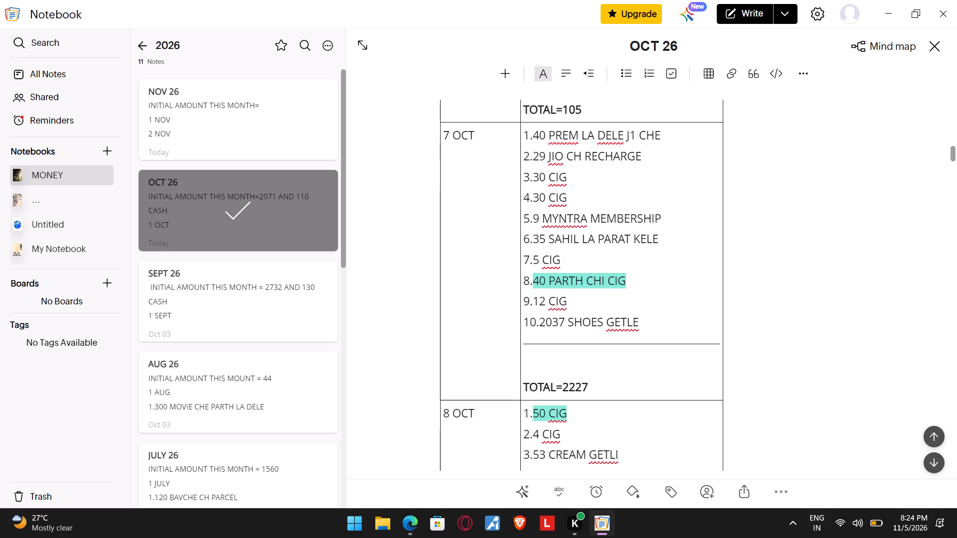
Continue the CIG and DARU tally through the expense entries for 8 to 10 OCT.
{"action": "scroll", "coordinate": [554, 281], "scroll_direction": "down", "scroll_amount": 2}
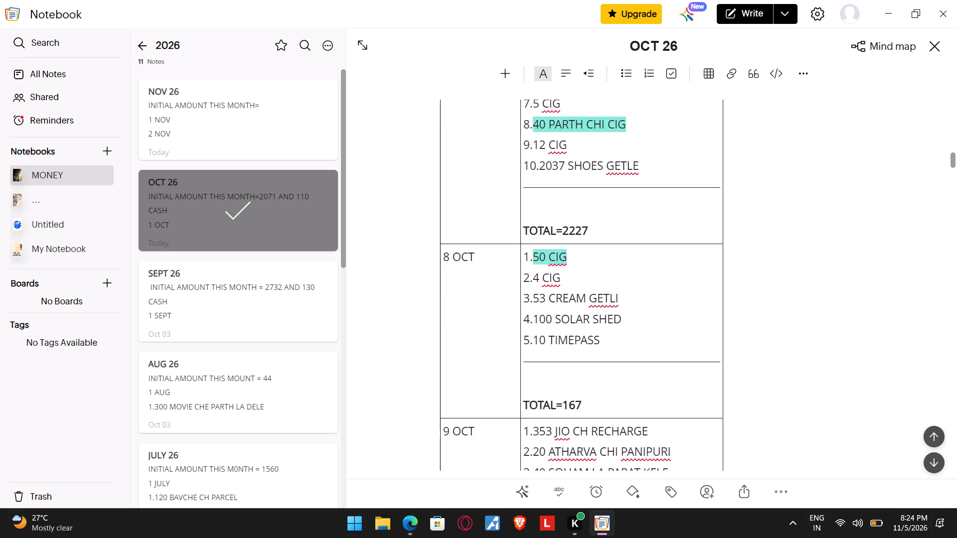
{"action": "scroll", "coordinate": [554, 281], "scroll_direction": "down", "scroll_amount": 2}
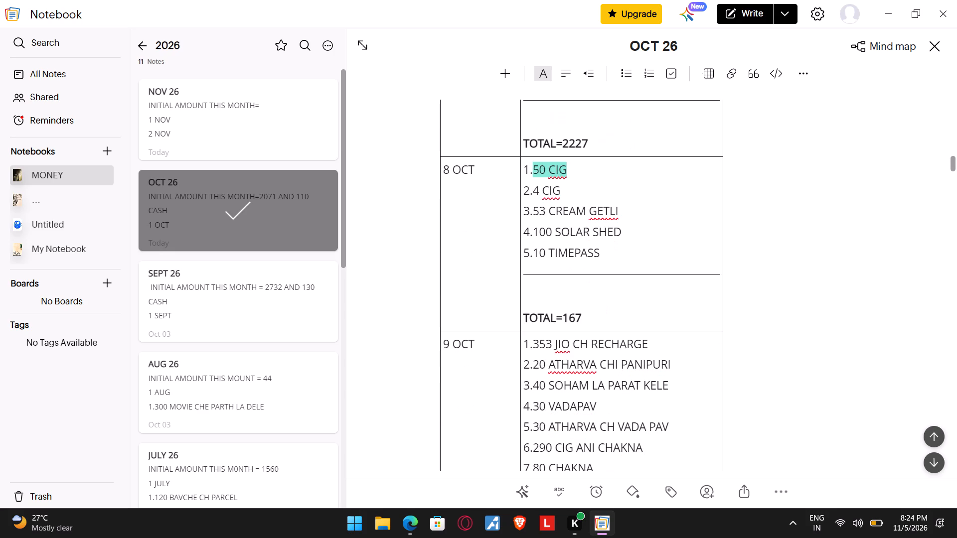
{"action": "scroll", "coordinate": [554, 281], "scroll_direction": "down", "scroll_amount": 1}
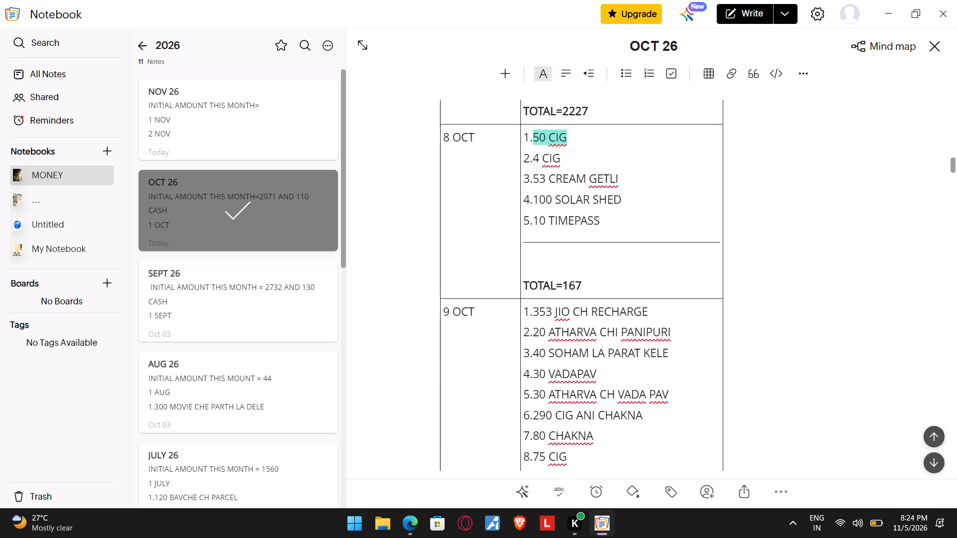
{"action": "scroll", "coordinate": [554, 281], "scroll_direction": "down", "scroll_amount": 3}
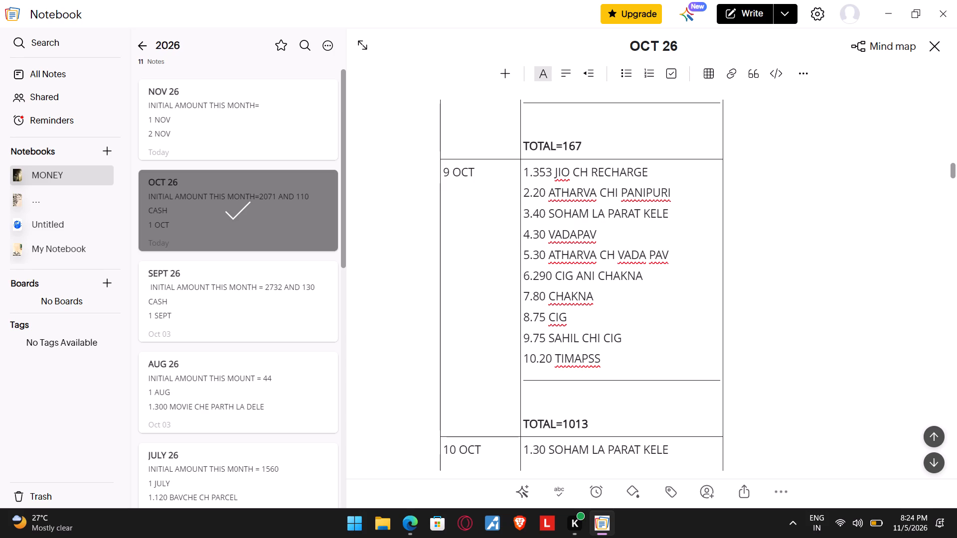
{"action": "scroll", "coordinate": [585, 297], "scroll_direction": "down", "scroll_amount": 1}
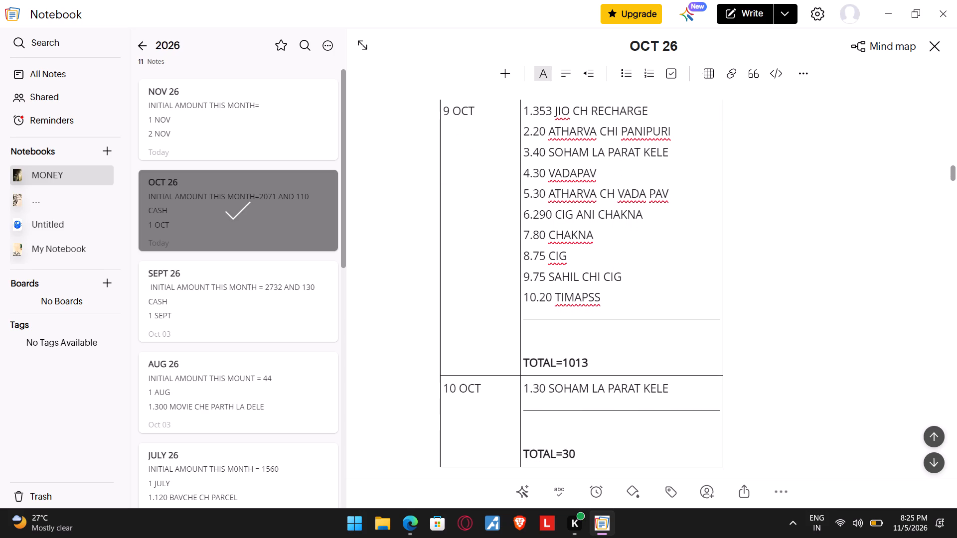
{"action": "scroll", "coordinate": [585, 297], "scroll_direction": "down", "scroll_amount": 1}
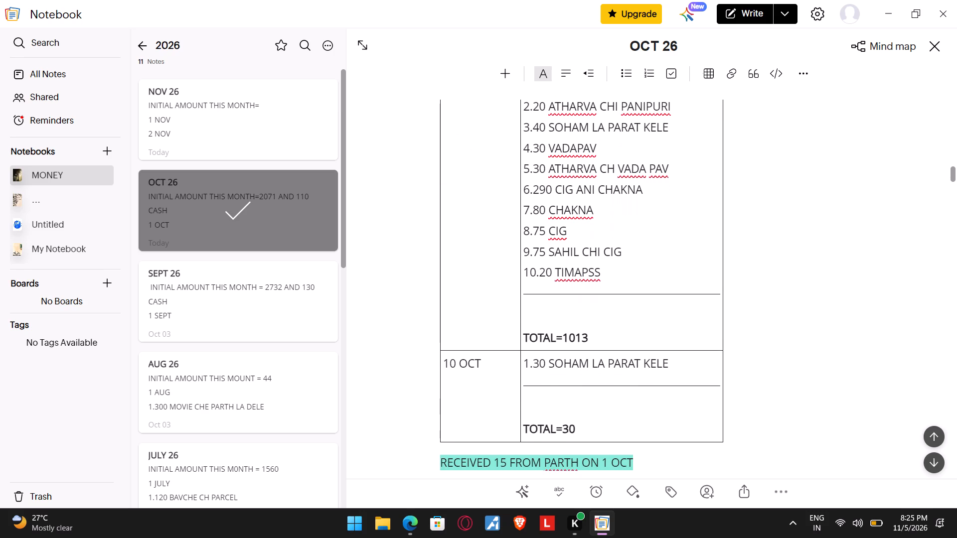
{"action": "scroll", "coordinate": [585, 297], "scroll_direction": "down", "scroll_amount": 1}
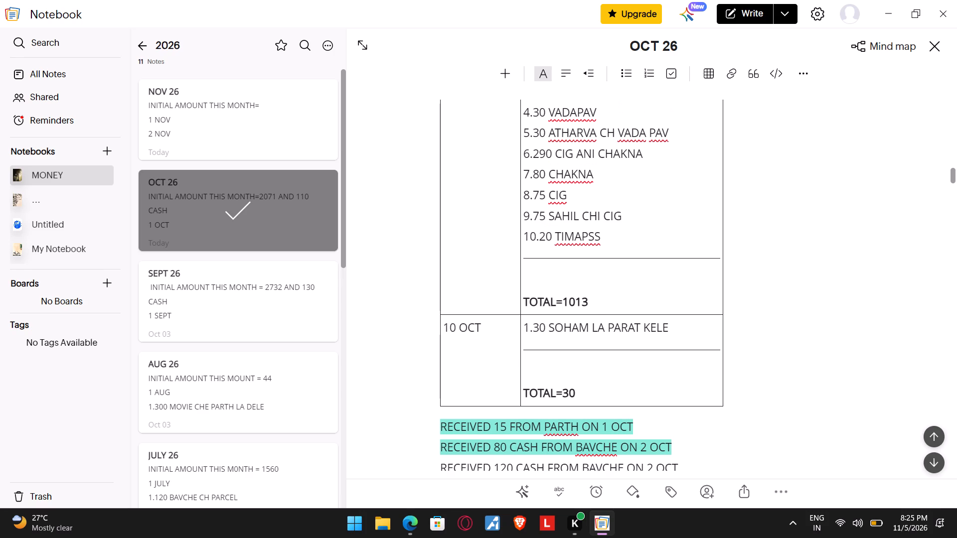
Pass over the RECEIVED and account balance lines and tally CIG and DARU spending in the 11 and 12 OCT entries.
{"action": "scroll", "coordinate": [585, 297], "scroll_direction": "down", "scroll_amount": 2}
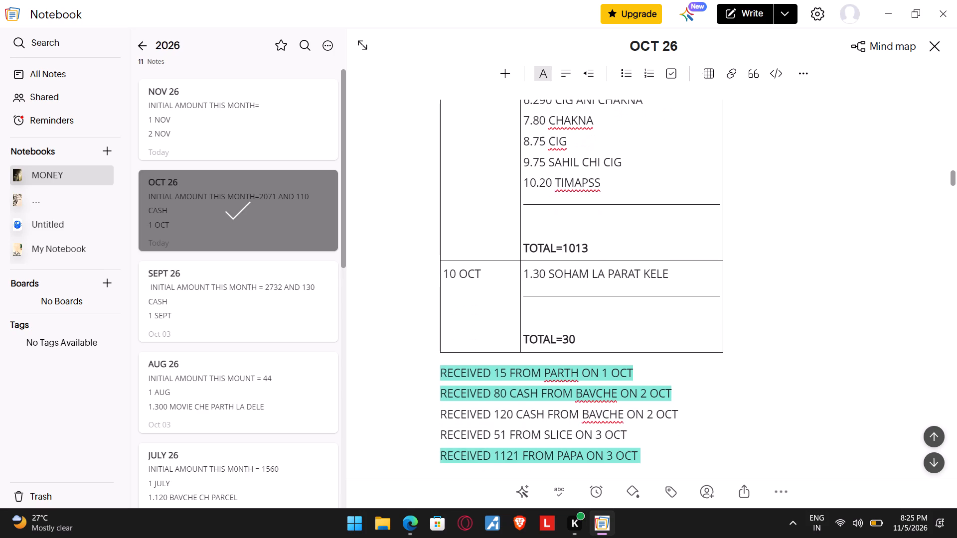
{"action": "scroll", "coordinate": [585, 297], "scroll_direction": "down", "scroll_amount": 1}
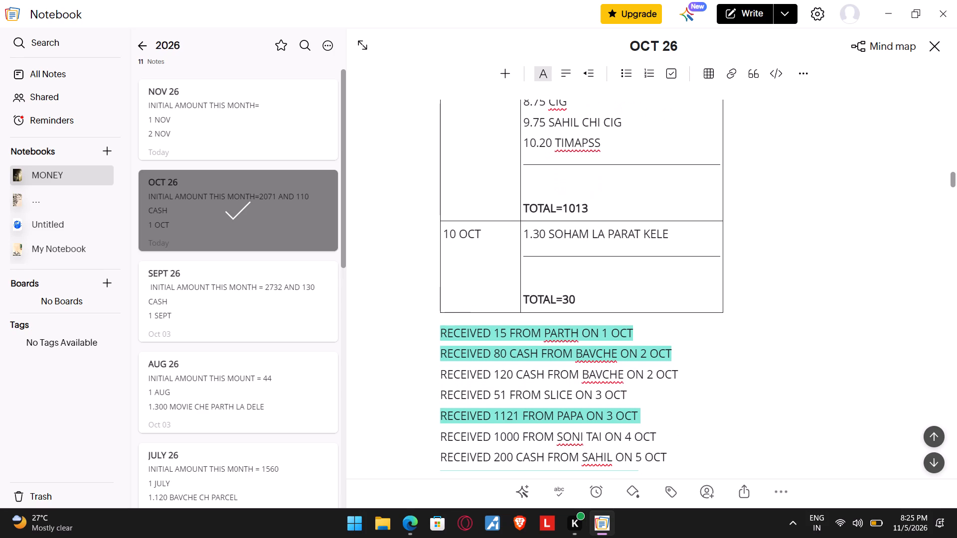
{"action": "scroll", "coordinate": [585, 297], "scroll_direction": "down", "scroll_amount": 3}
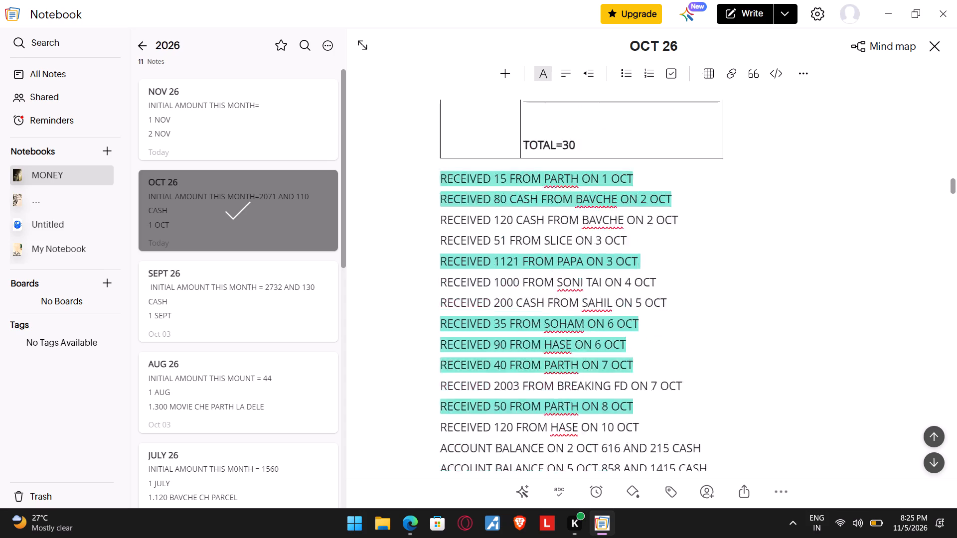
{"action": "scroll", "coordinate": [585, 297], "scroll_direction": "down", "scroll_amount": 4}
{"action": "scroll", "coordinate": [585, 297], "scroll_direction": "up", "scroll_amount": 1}
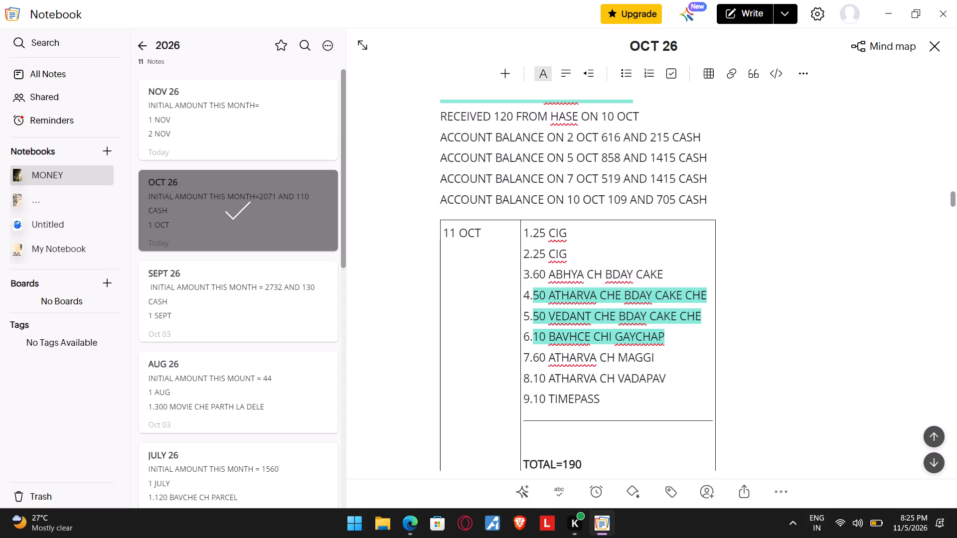
{"action": "scroll", "coordinate": [603, 272], "scroll_direction": "down", "scroll_amount": 1}
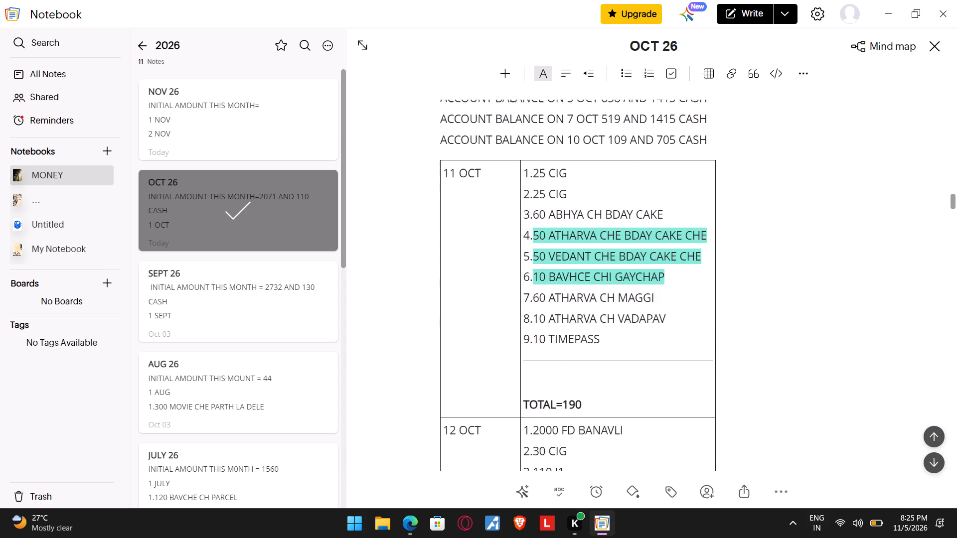
{"action": "scroll", "coordinate": [603, 272], "scroll_direction": "down", "scroll_amount": 2}
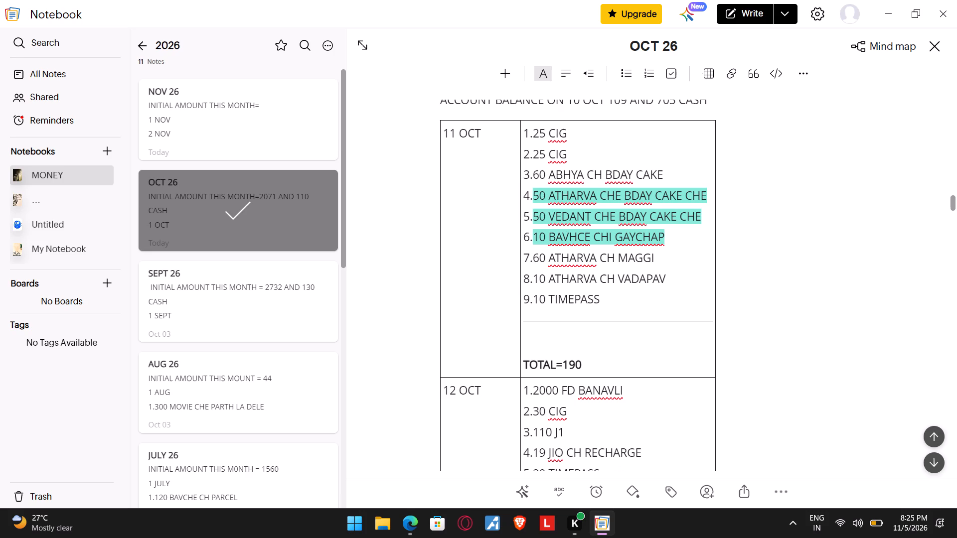
{"action": "scroll", "coordinate": [547, 306], "scroll_direction": "down", "scroll_amount": 3}
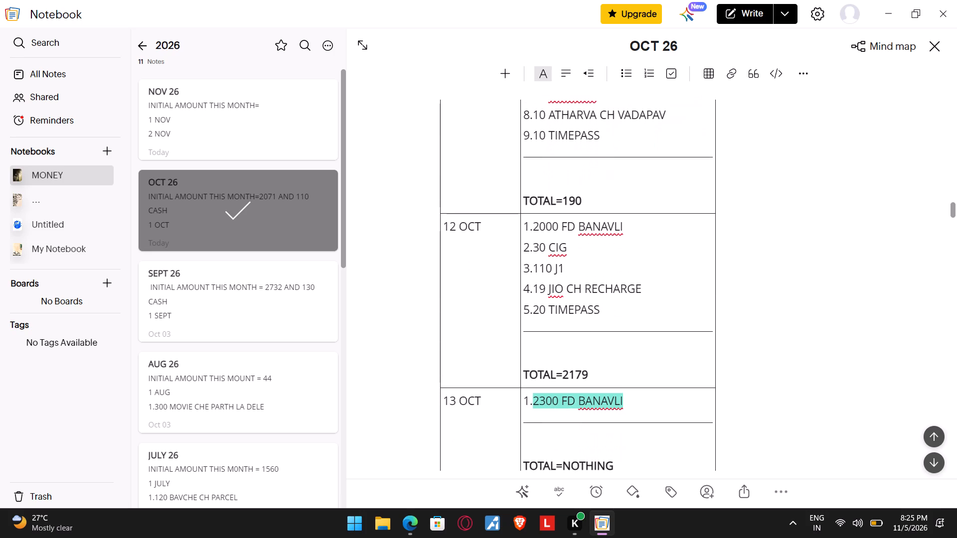
Check the expense entries for 13 and 14 OCT for amounts spent on CIG and DARU.
{"action": "scroll", "coordinate": [544, 364], "scroll_direction": "down", "scroll_amount": 1}
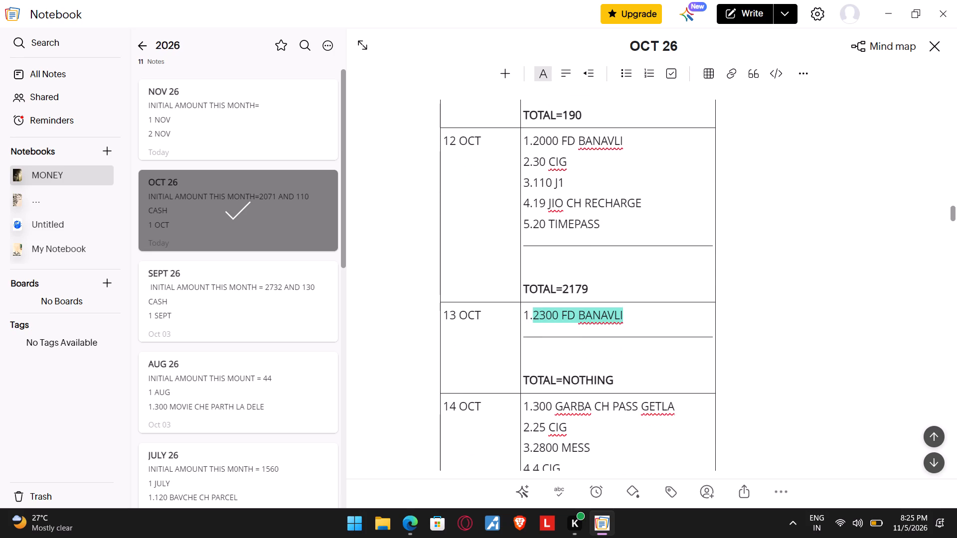
{"action": "scroll", "coordinate": [544, 364], "scroll_direction": "down", "scroll_amount": 3}
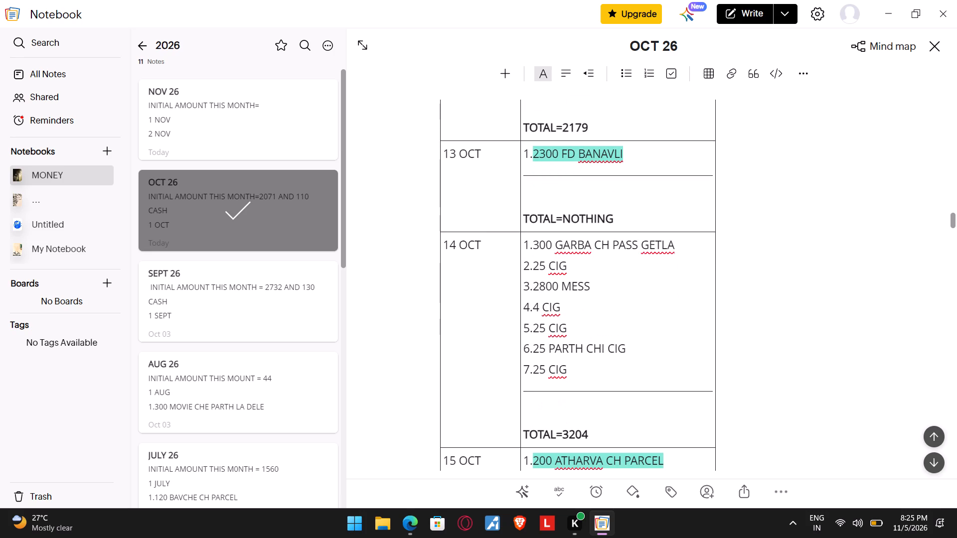
{"action": "scroll", "coordinate": [544, 364], "scroll_direction": "down", "scroll_amount": 1}
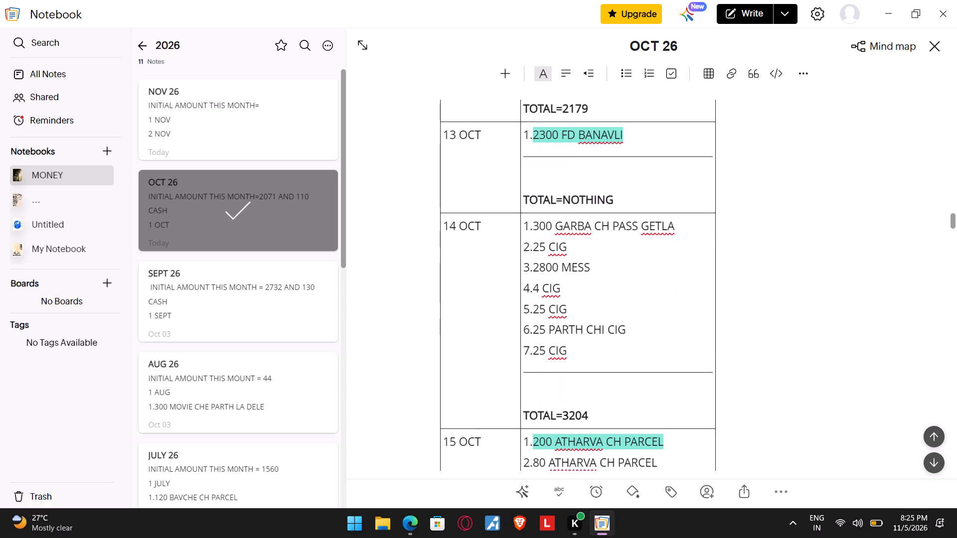
{"action": "scroll", "coordinate": [544, 364], "scroll_direction": "down", "scroll_amount": 1}
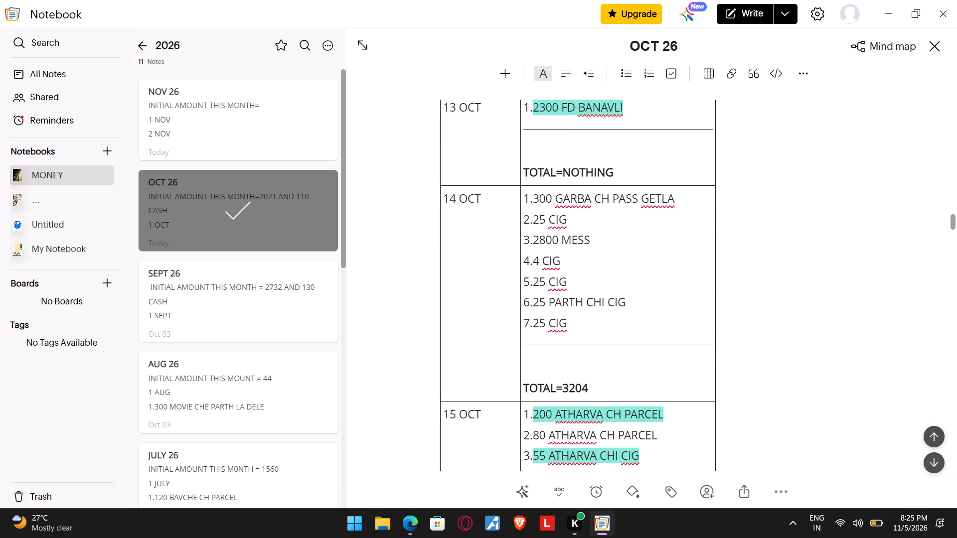
{"action": "scroll", "coordinate": [544, 364], "scroll_direction": "down", "scroll_amount": 1}
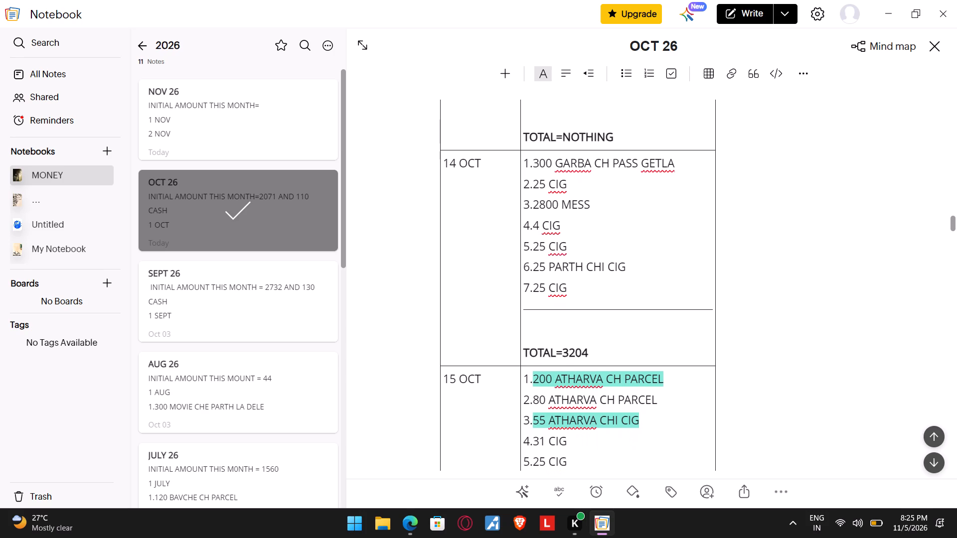
Check the expense entries for 15 and 16 OCT for amounts to add to the CIG and DARU tally.
{"action": "scroll", "coordinate": [544, 364], "scroll_direction": "down", "scroll_amount": 3}
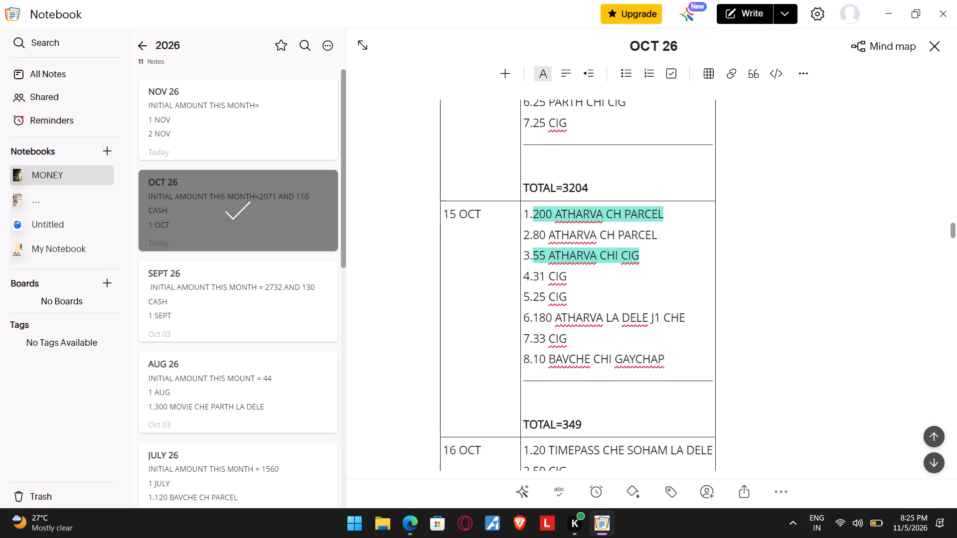
{"action": "scroll", "coordinate": [544, 364], "scroll_direction": "up", "scroll_amount": 1}
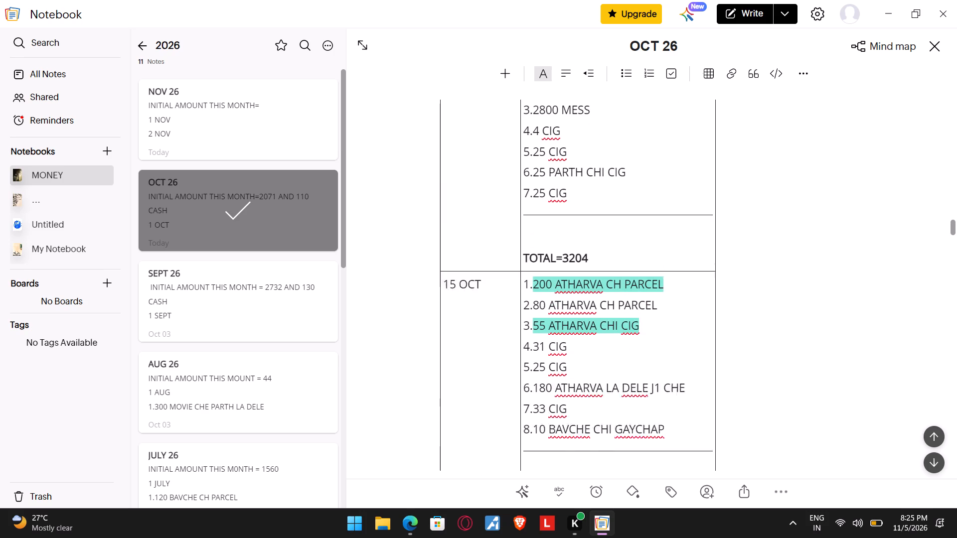
{"action": "scroll", "coordinate": [544, 364], "scroll_direction": "up", "scroll_amount": 1}
{"action": "scroll", "coordinate": [544, 364], "scroll_direction": "down", "scroll_amount": 1}
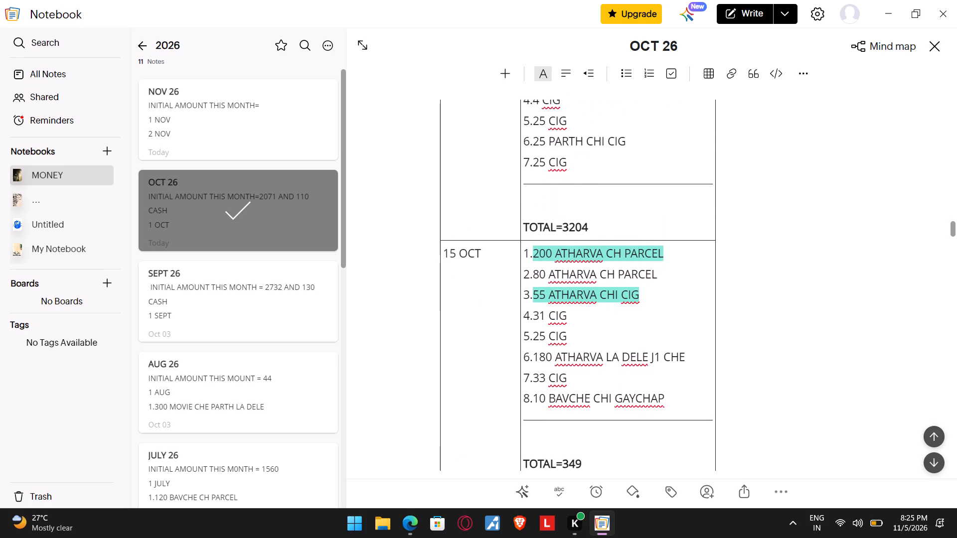
{"action": "scroll", "coordinate": [544, 364], "scroll_direction": "down", "scroll_amount": 2}
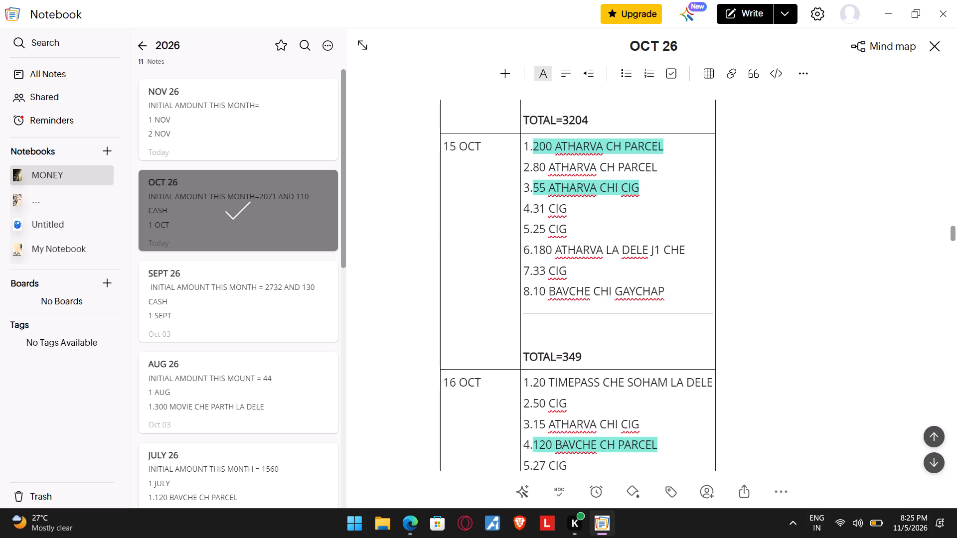
{"action": "scroll", "coordinate": [544, 364], "scroll_direction": "down", "scroll_amount": 1}
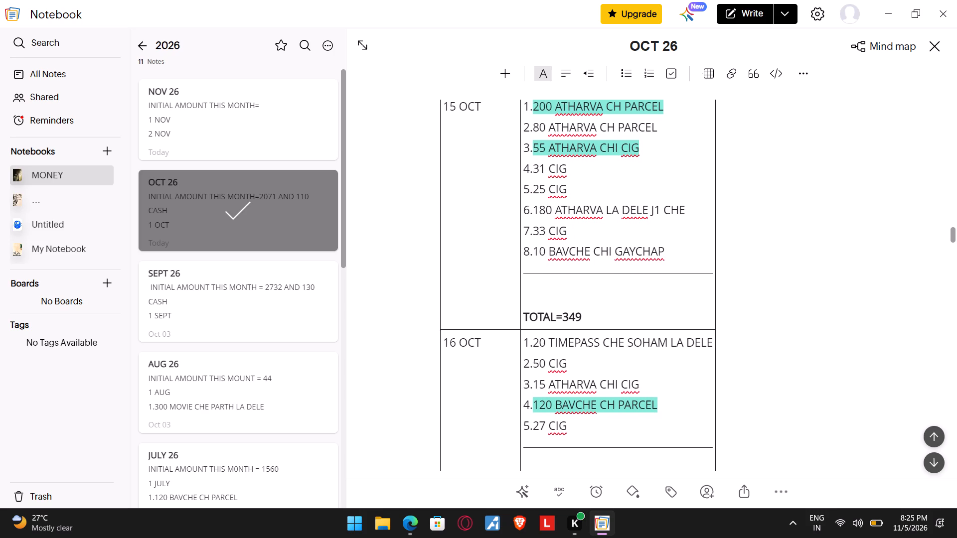
{"action": "scroll", "coordinate": [544, 364], "scroll_direction": "down", "scroll_amount": 3}
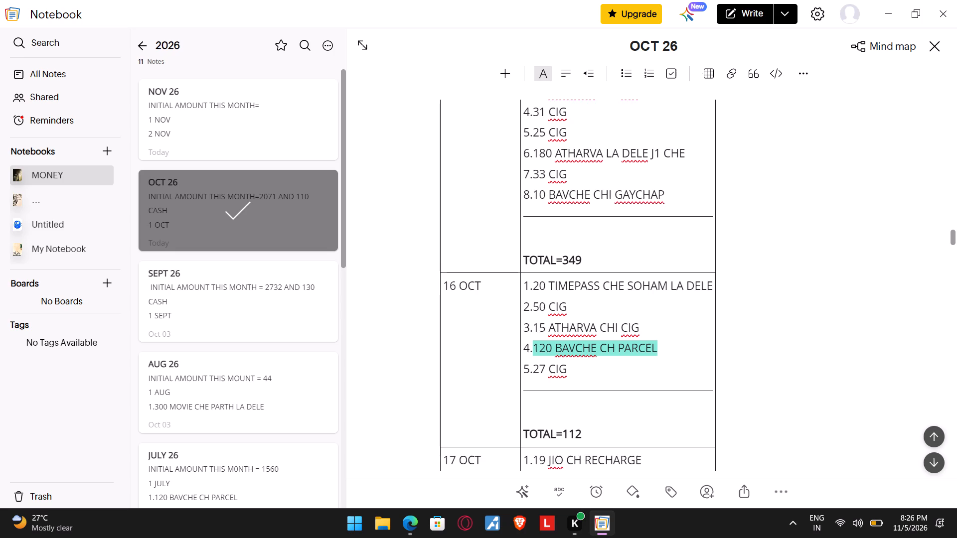
Check the 17 and 18 OCT expense entries for amounts to add to the CIG and DARU tally.
{"action": "scroll", "coordinate": [544, 364], "scroll_direction": "down", "scroll_amount": 1}
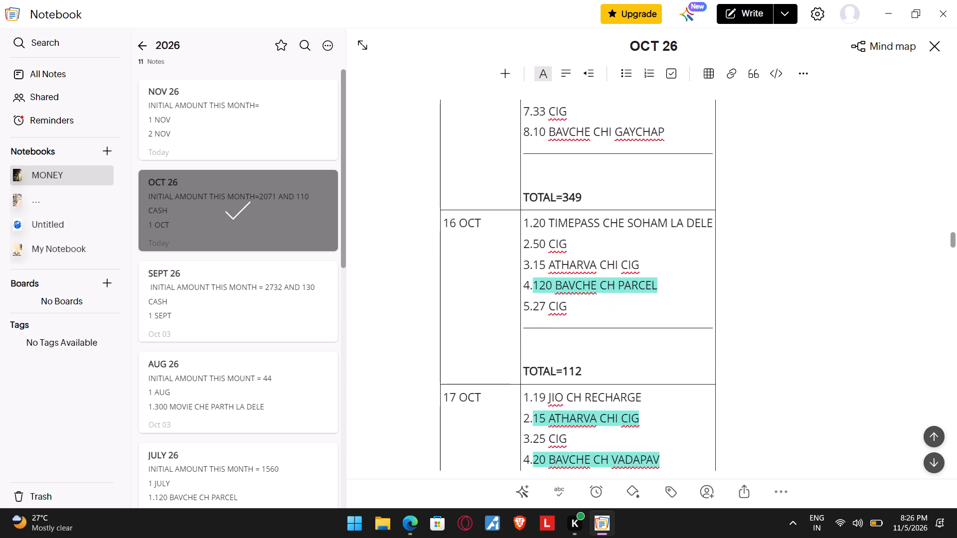
{"action": "scroll", "coordinate": [544, 364], "scroll_direction": "down", "scroll_amount": 1}
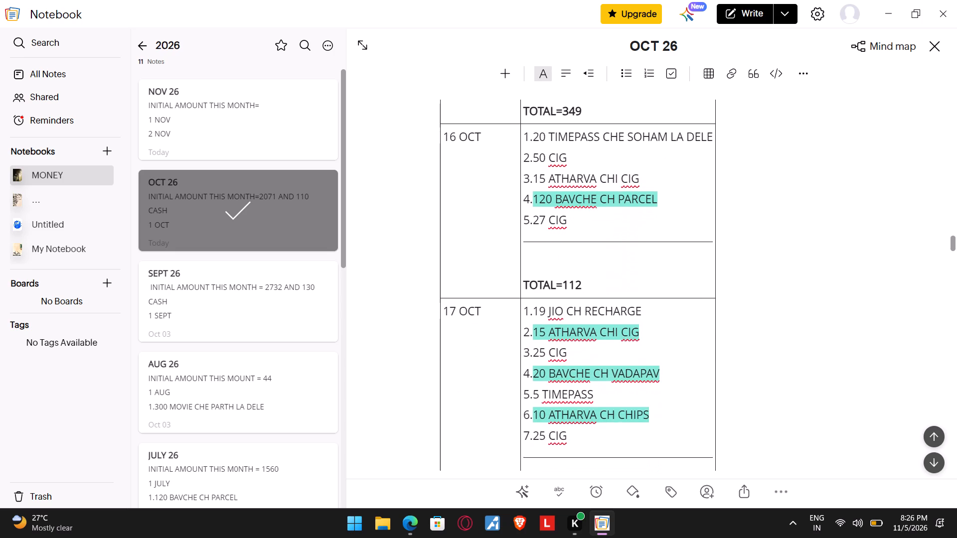
{"action": "scroll", "coordinate": [544, 364], "scroll_direction": "down", "scroll_amount": 2}
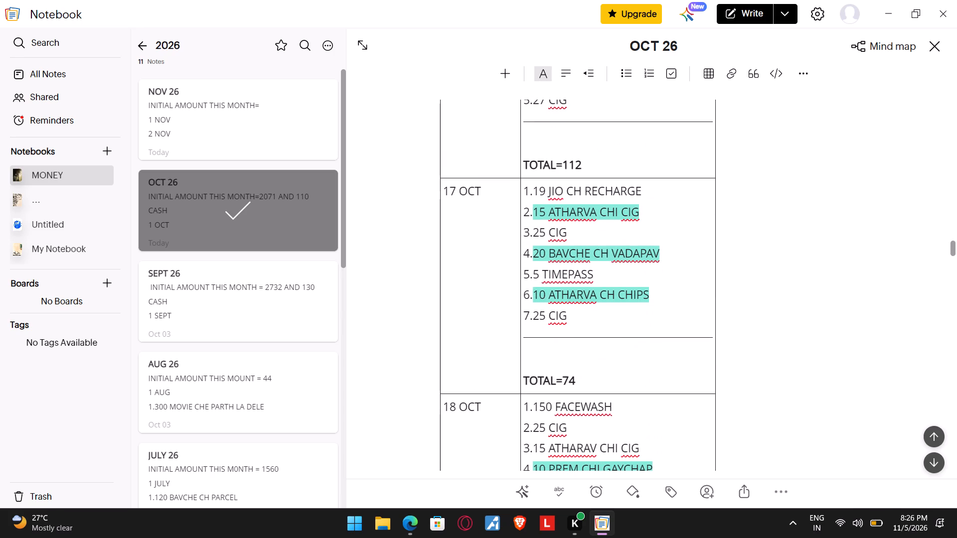
{"action": "scroll", "coordinate": [544, 364], "scroll_direction": "down", "scroll_amount": 2}
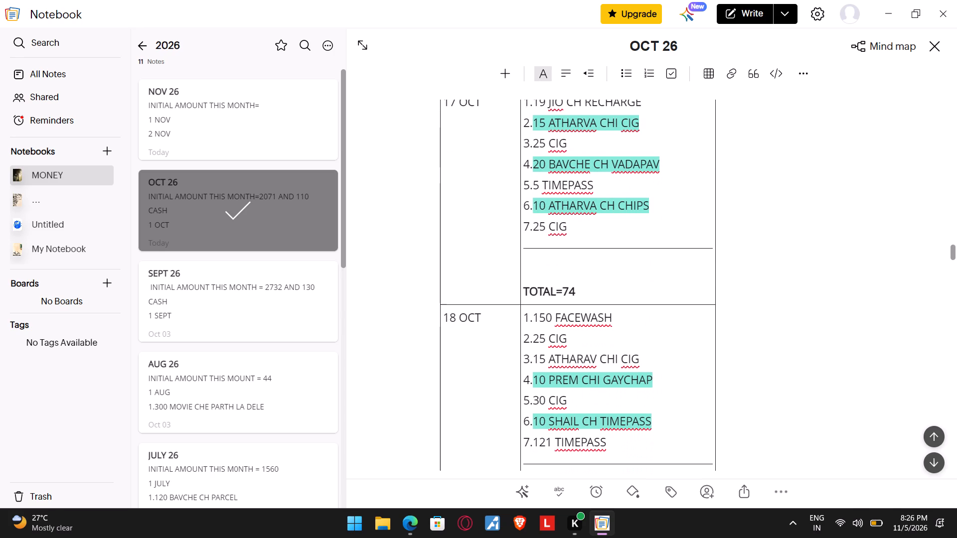
{"action": "scroll", "coordinate": [544, 364], "scroll_direction": "down", "scroll_amount": 1}
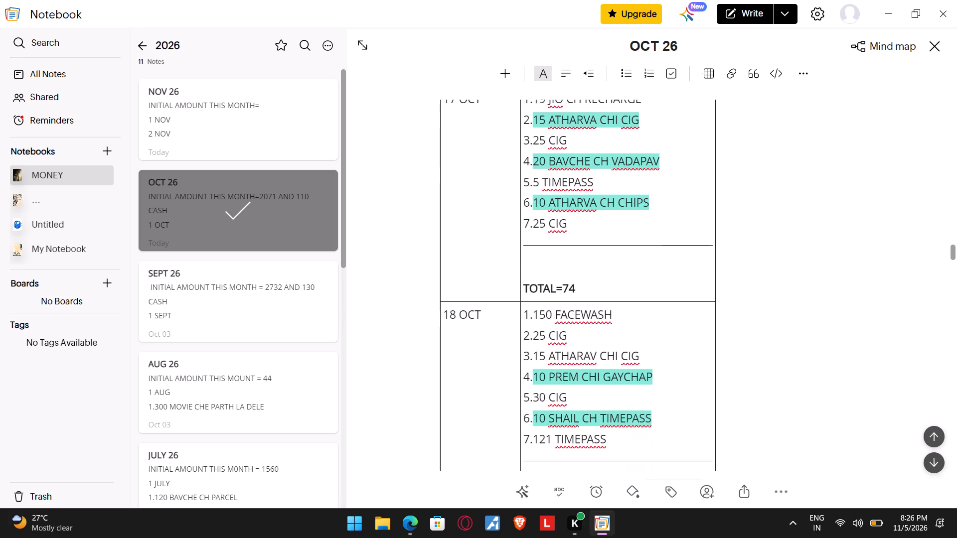
{"action": "scroll", "coordinate": [544, 364], "scroll_direction": "down", "scroll_amount": 2}
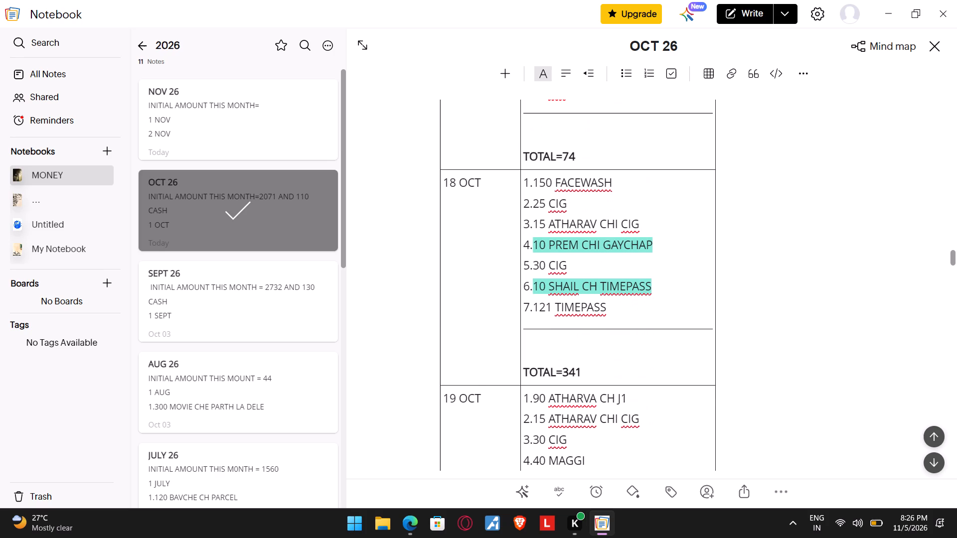
{"action": "scroll", "coordinate": [544, 364], "scroll_direction": "down", "scroll_amount": 1}
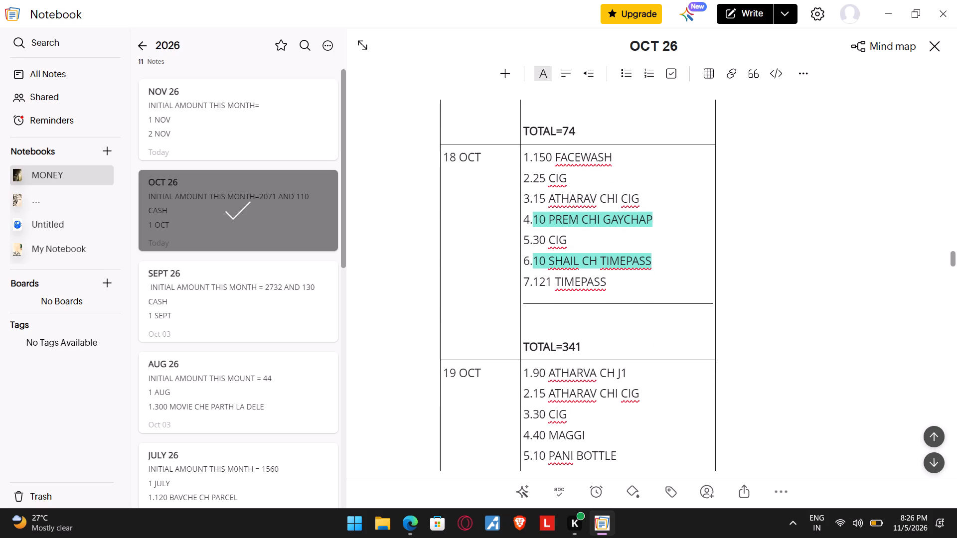
Continue the CIG and DARU tally through the expense entries for 19 and 20 OCT.
{"action": "scroll", "coordinate": [544, 364], "scroll_direction": "down", "scroll_amount": 2}
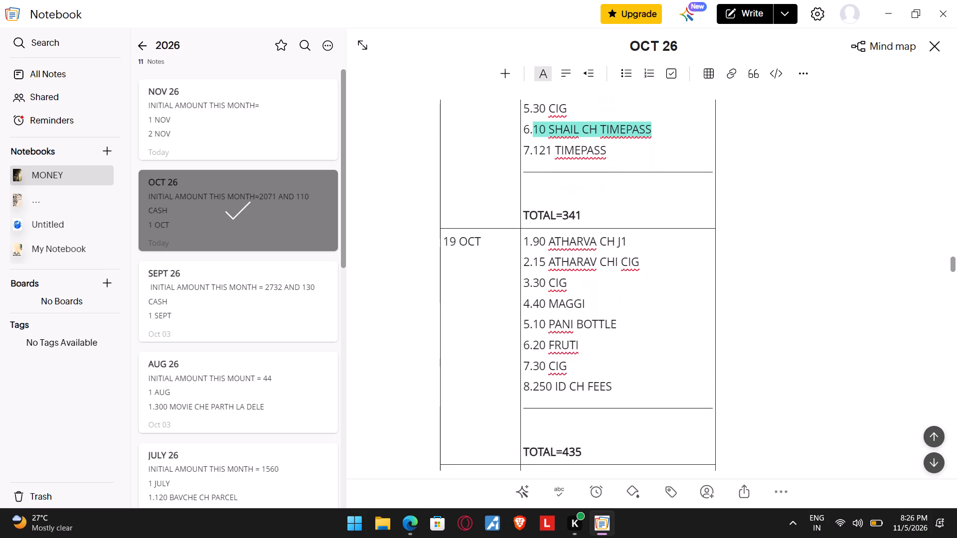
{"action": "scroll", "coordinate": [544, 364], "scroll_direction": "down", "scroll_amount": 1}
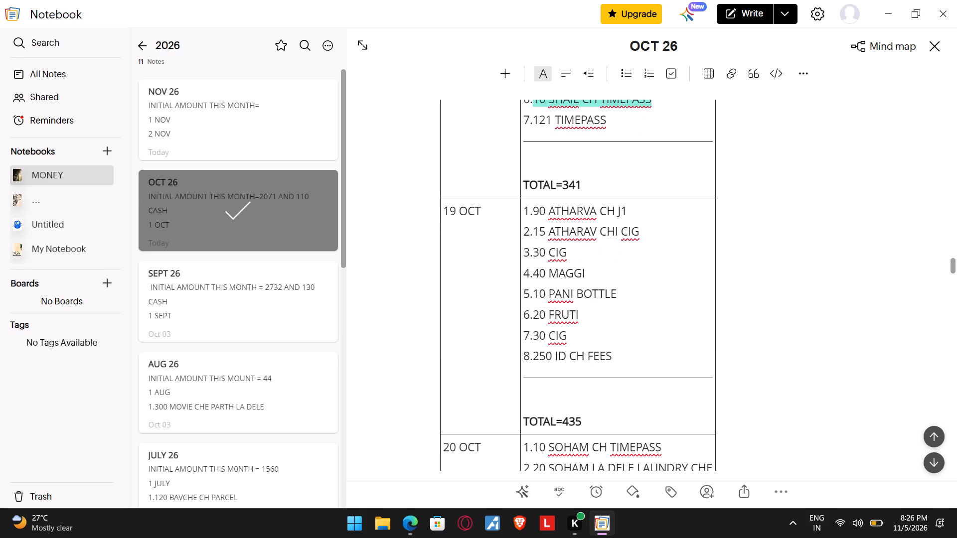
{"action": "scroll", "coordinate": [544, 364], "scroll_direction": "down", "scroll_amount": 1}
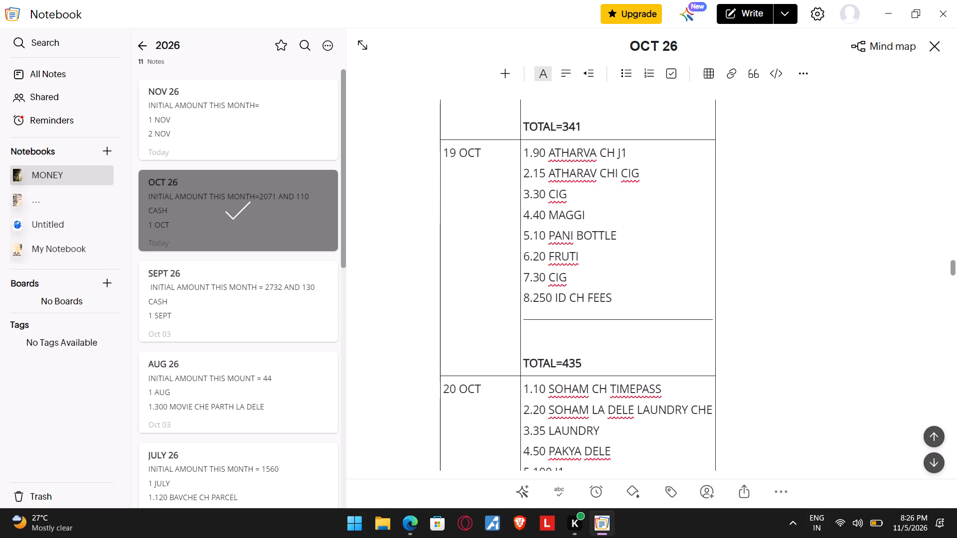
{"action": "scroll", "coordinate": [544, 364], "scroll_direction": "down", "scroll_amount": 1}
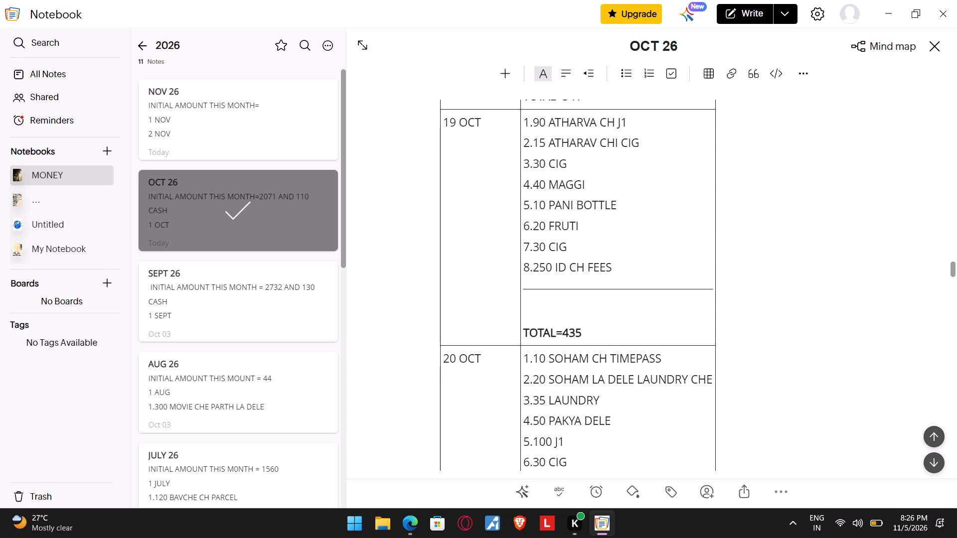
{"action": "scroll", "coordinate": [545, 262], "scroll_direction": "down", "scroll_amount": 2}
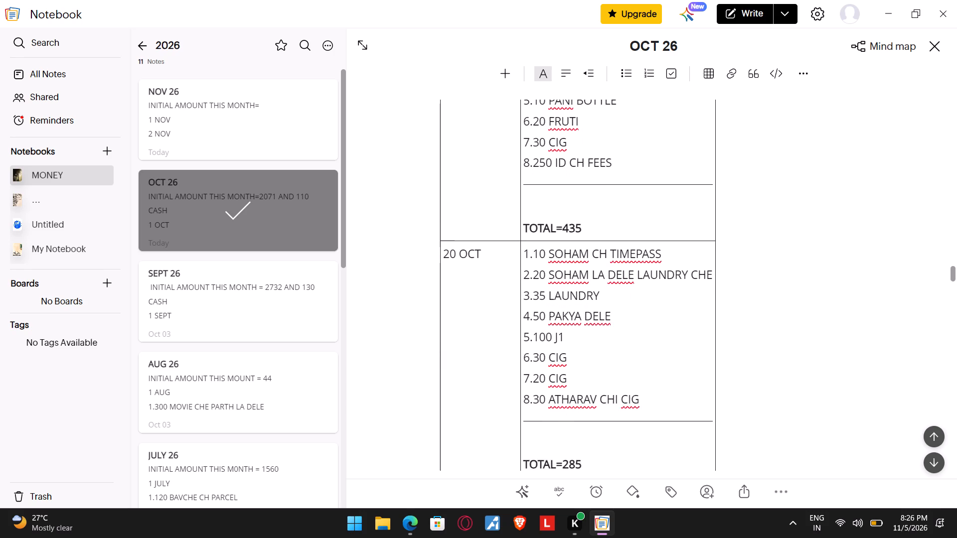
{"action": "scroll", "coordinate": [545, 262], "scroll_direction": "down", "scroll_amount": 1}
{"action": "scroll", "coordinate": [545, 262], "scroll_direction": "up", "scroll_amount": 1}
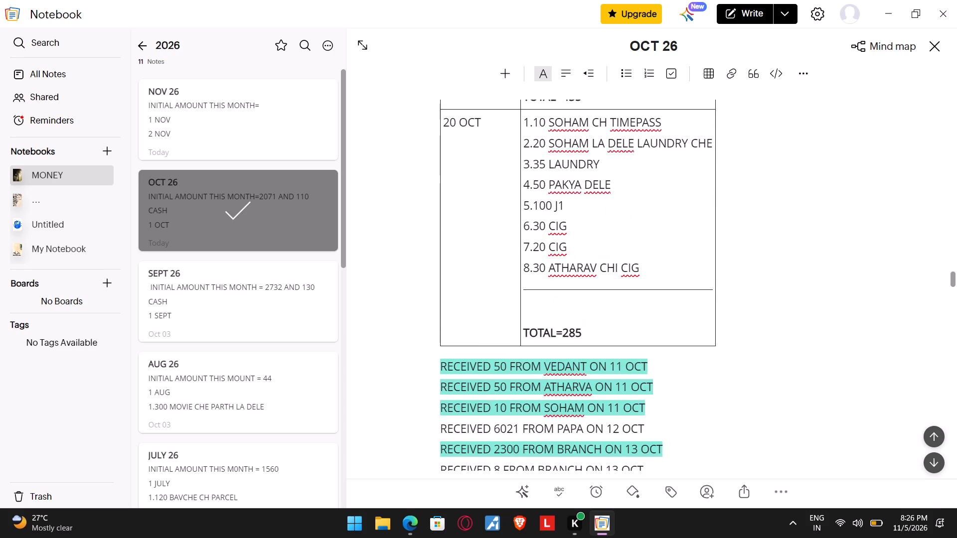
{"action": "scroll", "coordinate": [545, 262], "scroll_direction": "up", "scroll_amount": 1}
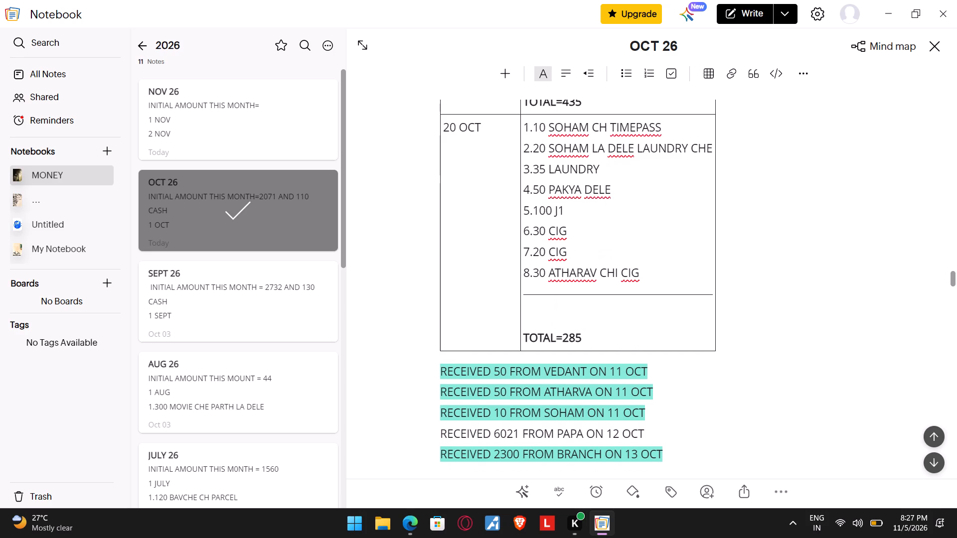
Pass over the RECEIVED and account balance lines and tally CIG and DARU spending in the 21 and 22 OCT entries.
{"action": "scroll", "coordinate": [545, 262], "scroll_direction": "down", "scroll_amount": 2}
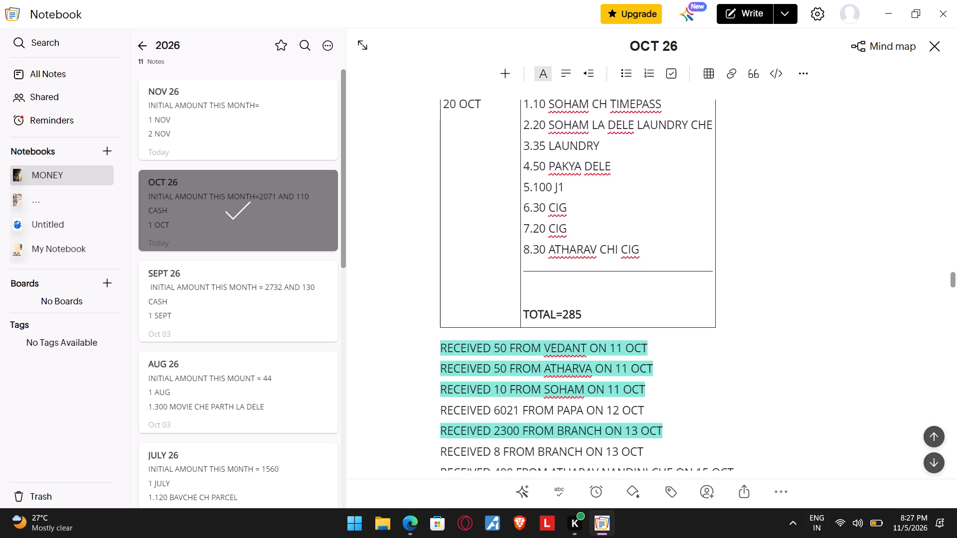
{"action": "scroll", "coordinate": [545, 262], "scroll_direction": "down", "scroll_amount": 4}
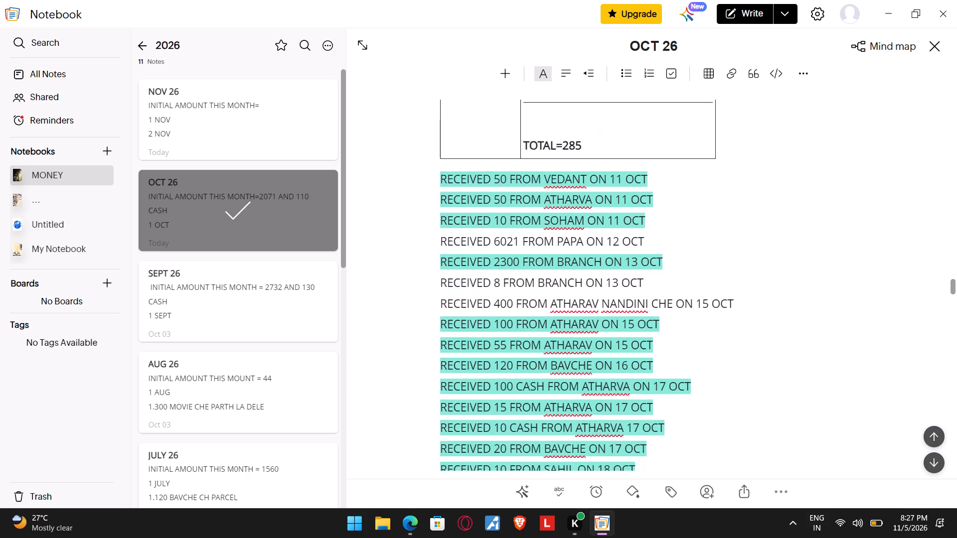
{"action": "scroll", "coordinate": [545, 262], "scroll_direction": "down", "scroll_amount": 3}
{"action": "scroll", "coordinate": [545, 262], "scroll_direction": "up", "scroll_amount": 1}
{"action": "scroll", "coordinate": [545, 262], "scroll_direction": "down", "scroll_amount": 1}
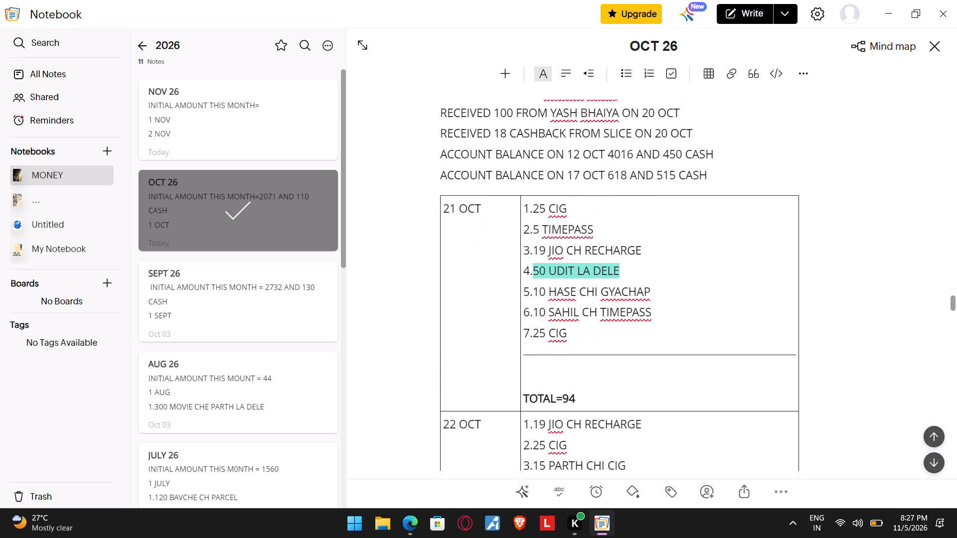
{"action": "scroll", "coordinate": [545, 262], "scroll_direction": "down", "scroll_amount": 2}
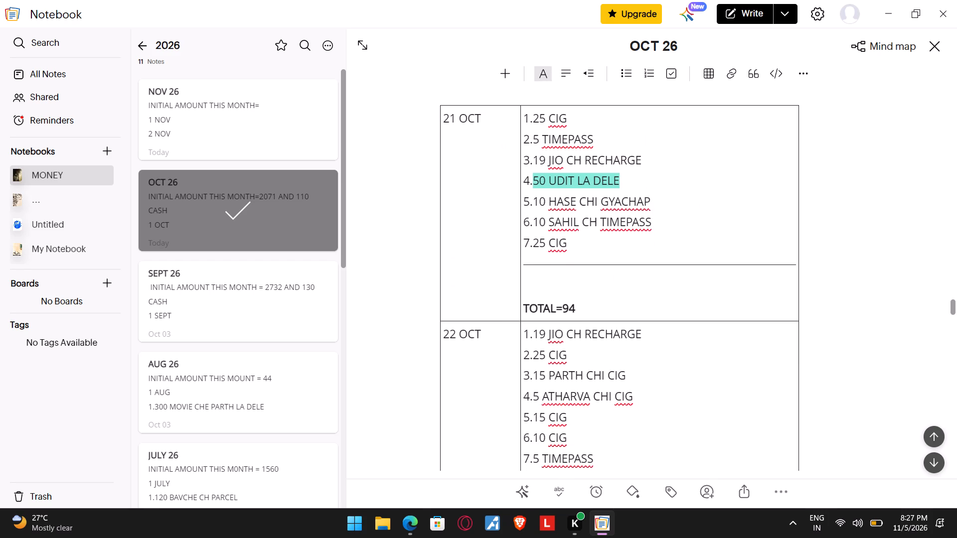
{"action": "scroll", "coordinate": [545, 262], "scroll_direction": "down", "scroll_amount": 3}
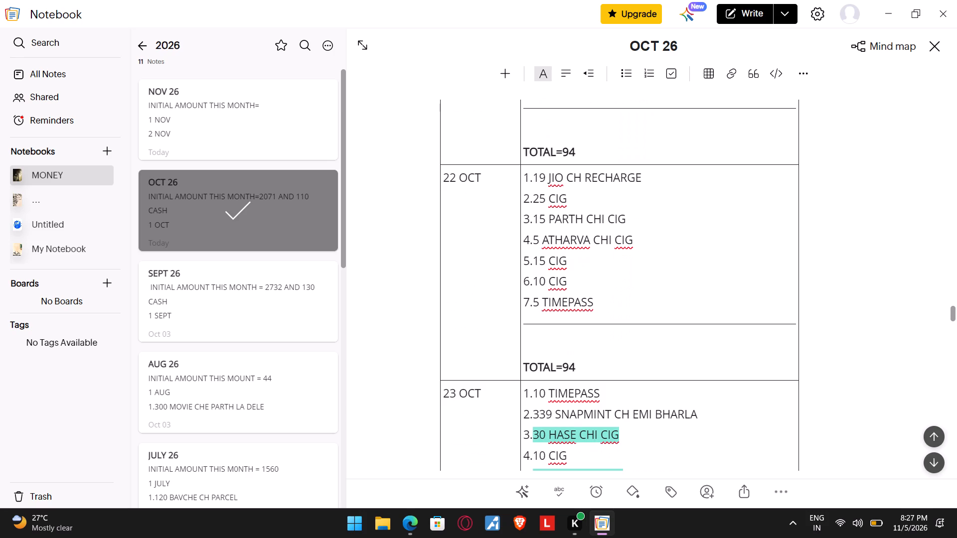
Check the expense entries for 23 and 24 OCT for amounts spent on CIG and DARU.
{"action": "scroll", "coordinate": [545, 262], "scroll_direction": "down", "scroll_amount": 1}
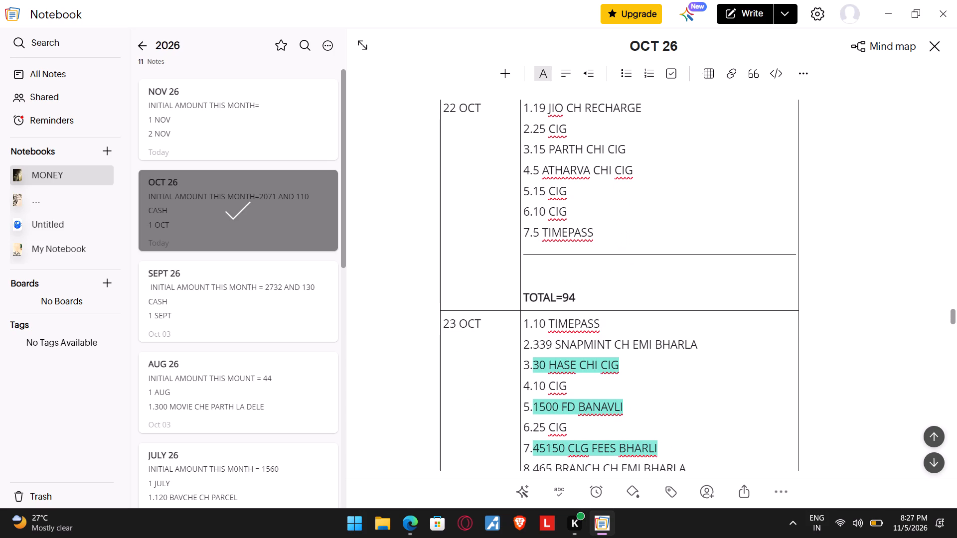
{"action": "scroll", "coordinate": [545, 262], "scroll_direction": "down", "scroll_amount": 3}
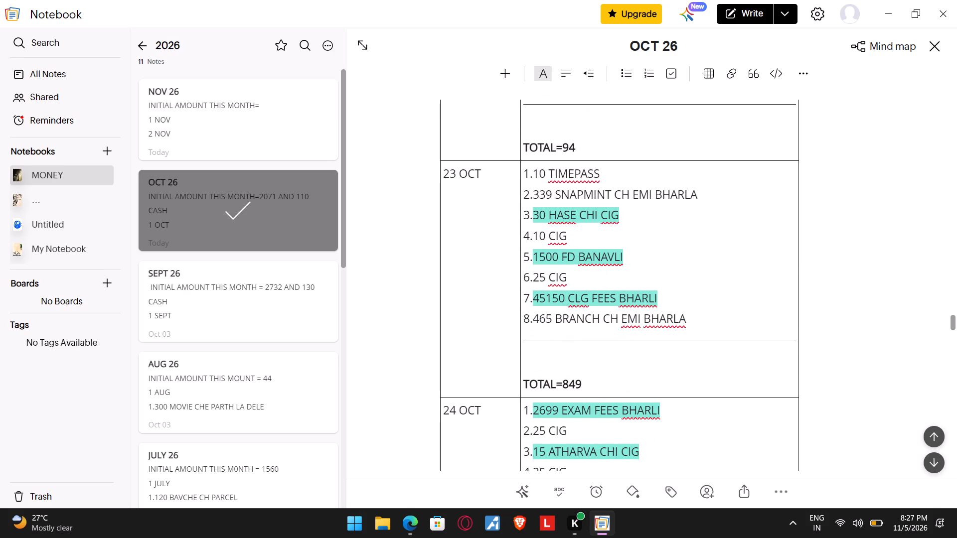
{"action": "scroll", "coordinate": [538, 277], "scroll_direction": "down", "scroll_amount": 2}
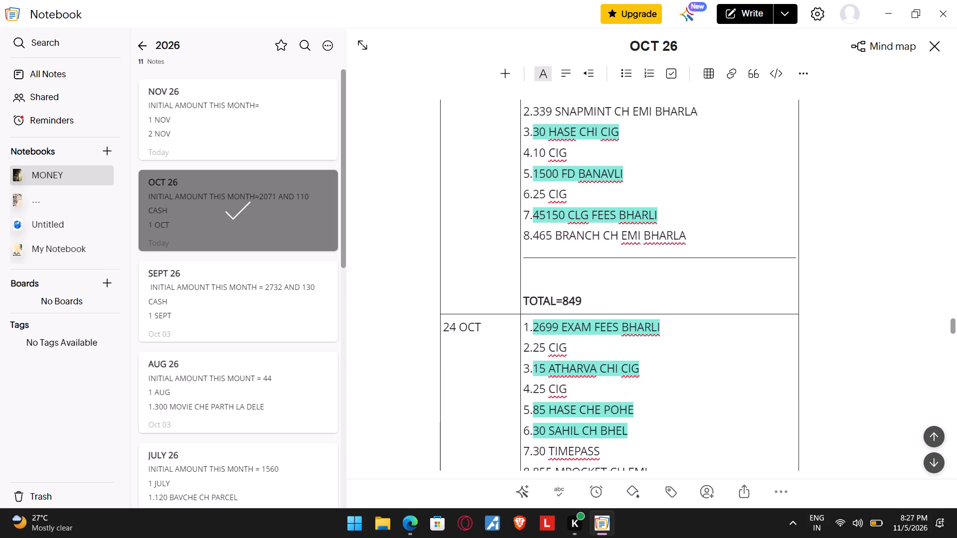
{"action": "scroll", "coordinate": [538, 277], "scroll_direction": "down", "scroll_amount": 2}
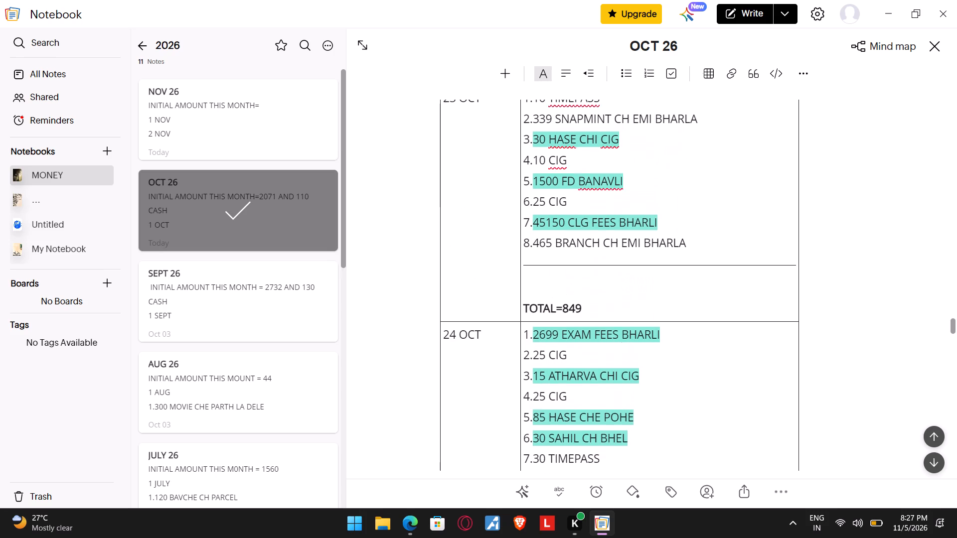
{"action": "scroll", "coordinate": [538, 277], "scroll_direction": "down", "scroll_amount": 1}
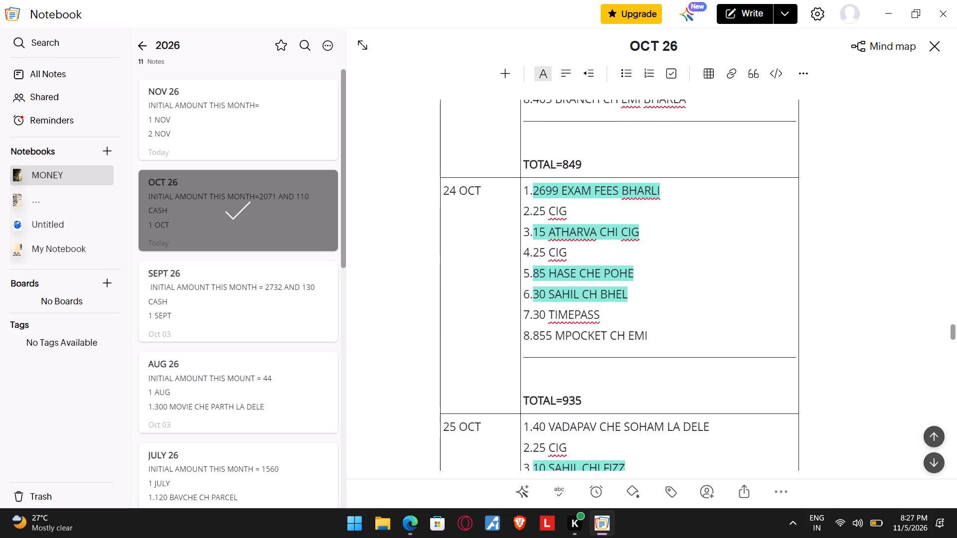
Continue the CIG and DARU tally through the expense entries for 25 and 26 OCT.
{"action": "scroll", "coordinate": [538, 277], "scroll_direction": "down", "scroll_amount": 2}
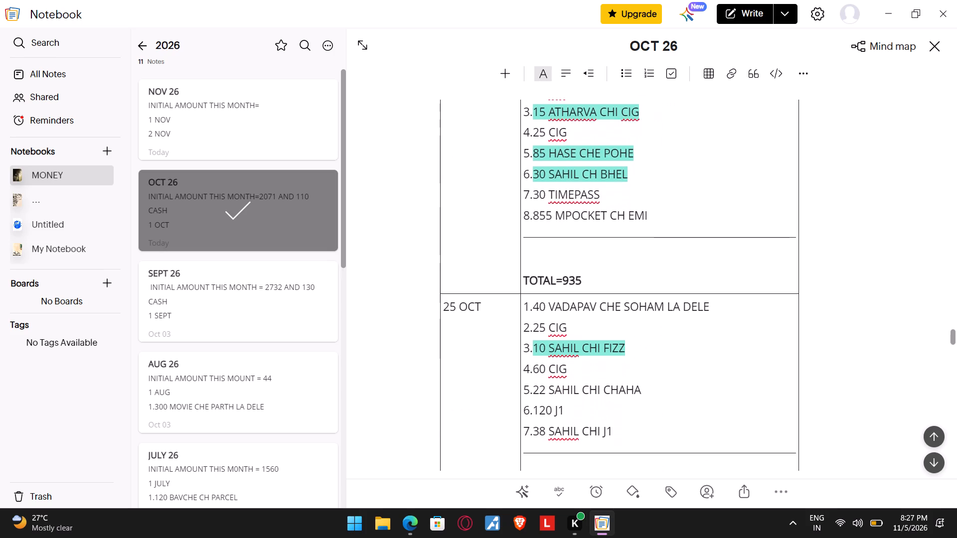
{"action": "scroll", "coordinate": [538, 277], "scroll_direction": "down", "scroll_amount": 2}
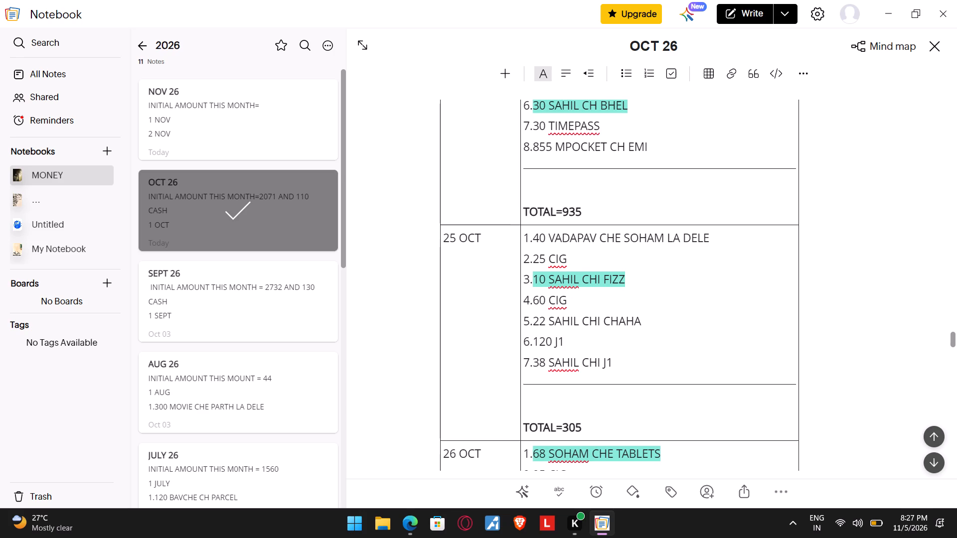
{"action": "scroll", "coordinate": [538, 277], "scroll_direction": "down", "scroll_amount": 1}
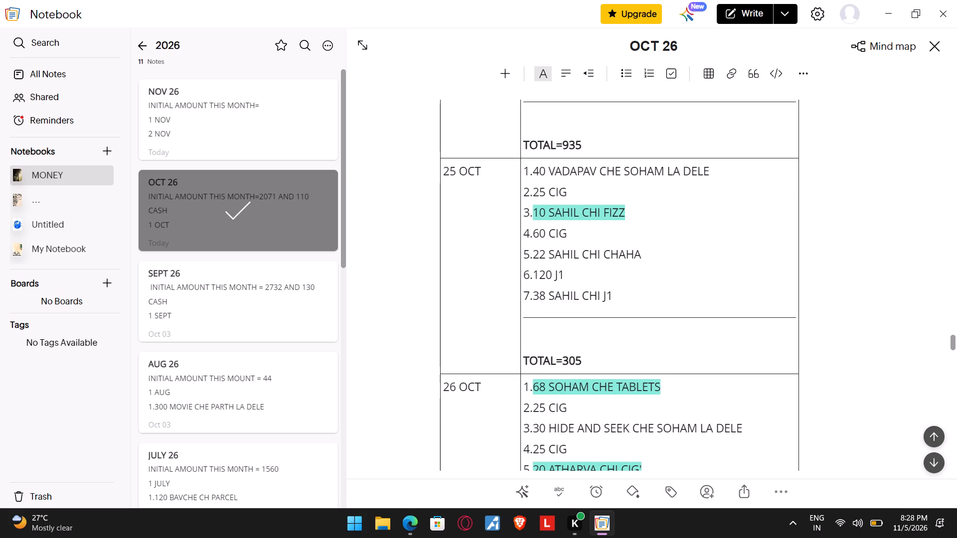
{"action": "scroll", "coordinate": [537, 317], "scroll_direction": "down", "scroll_amount": 3}
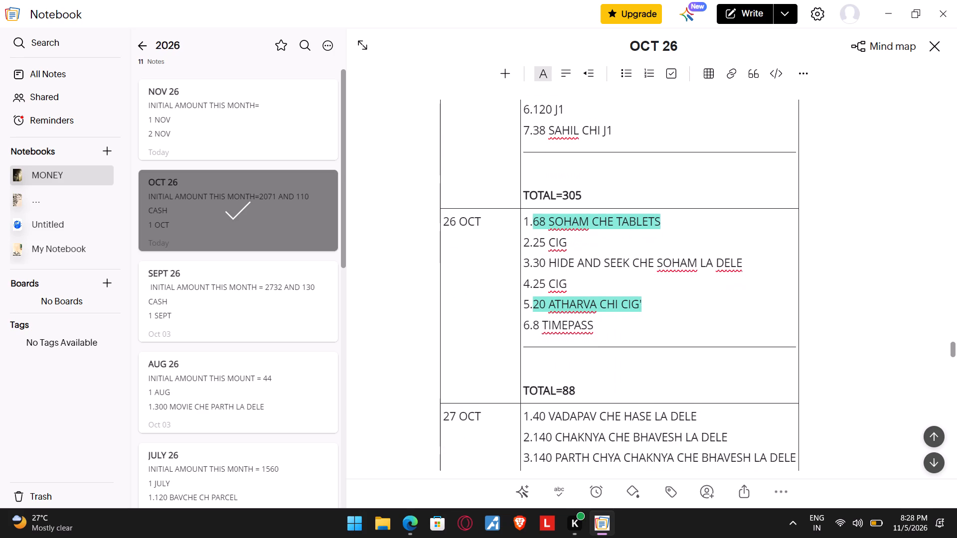
{"action": "scroll", "coordinate": [537, 317], "scroll_direction": "down", "scroll_amount": 2}
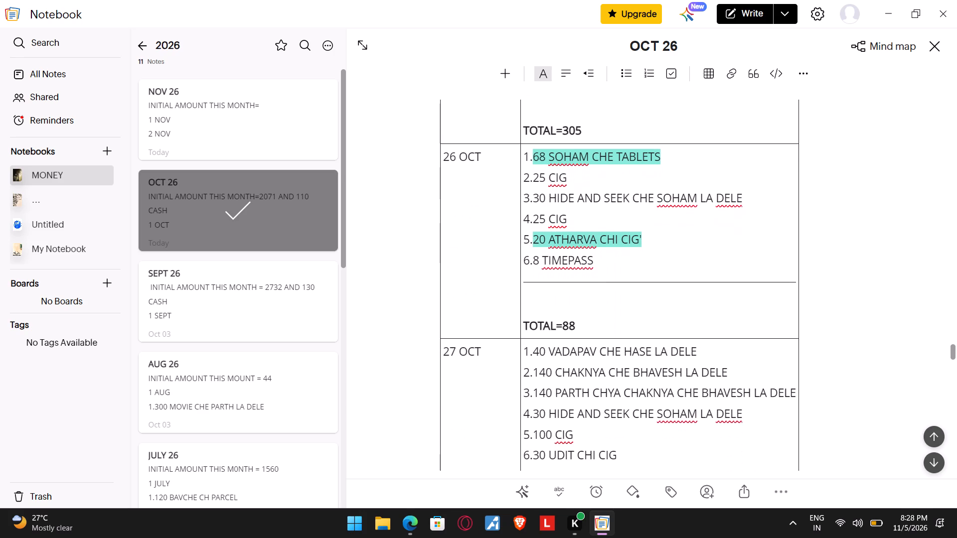
Check the expense entries for 27 and 28 OCT for amounts to add to the CIG and DARU tally.
{"action": "scroll", "coordinate": [537, 317], "scroll_direction": "down", "scroll_amount": 1}
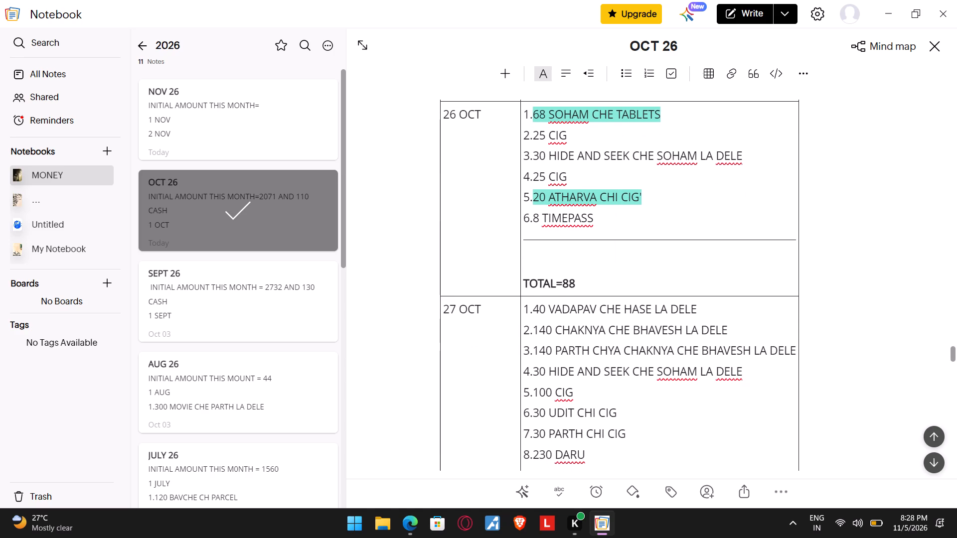
{"action": "scroll", "coordinate": [567, 236], "scroll_direction": "down", "scroll_amount": 2}
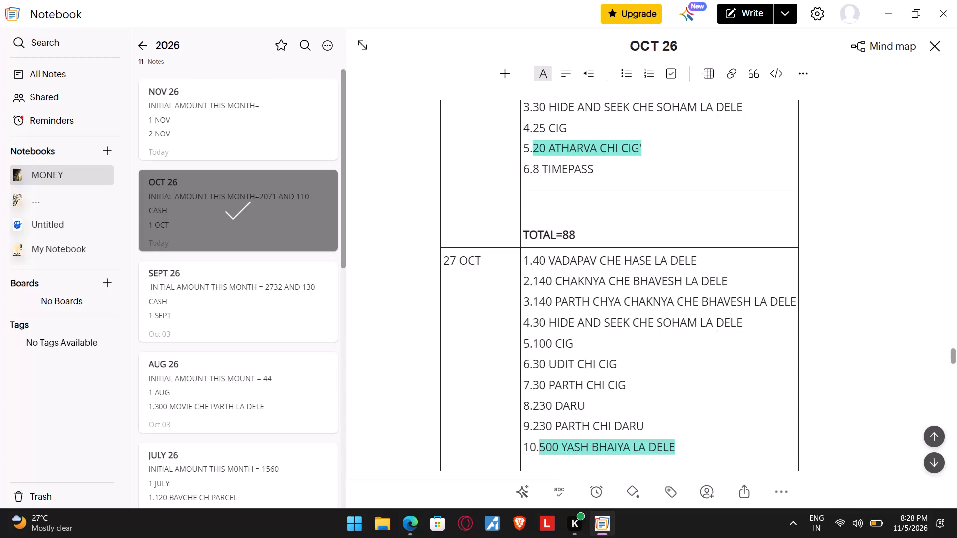
{"action": "scroll", "coordinate": [567, 236], "scroll_direction": "down", "scroll_amount": 1}
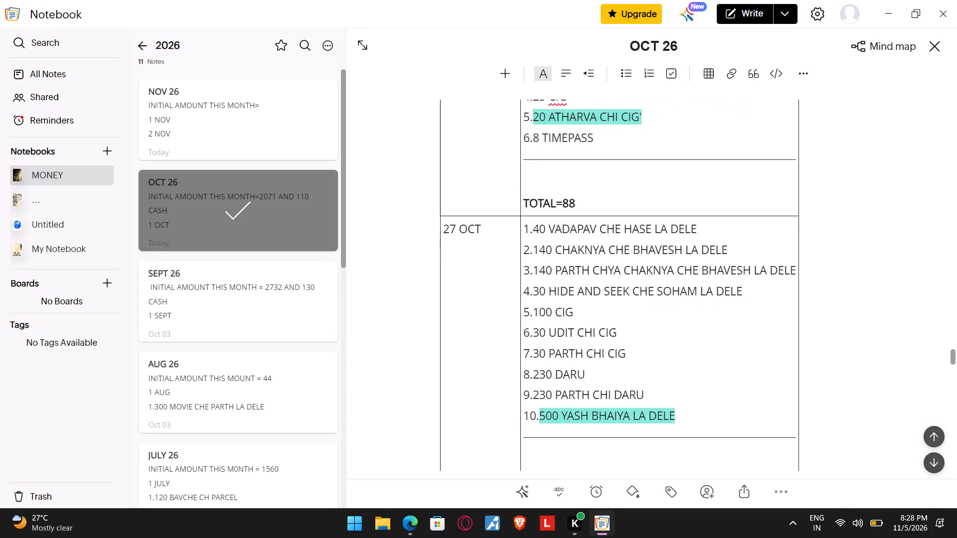
{"action": "scroll", "coordinate": [567, 236], "scroll_direction": "down", "scroll_amount": 3}
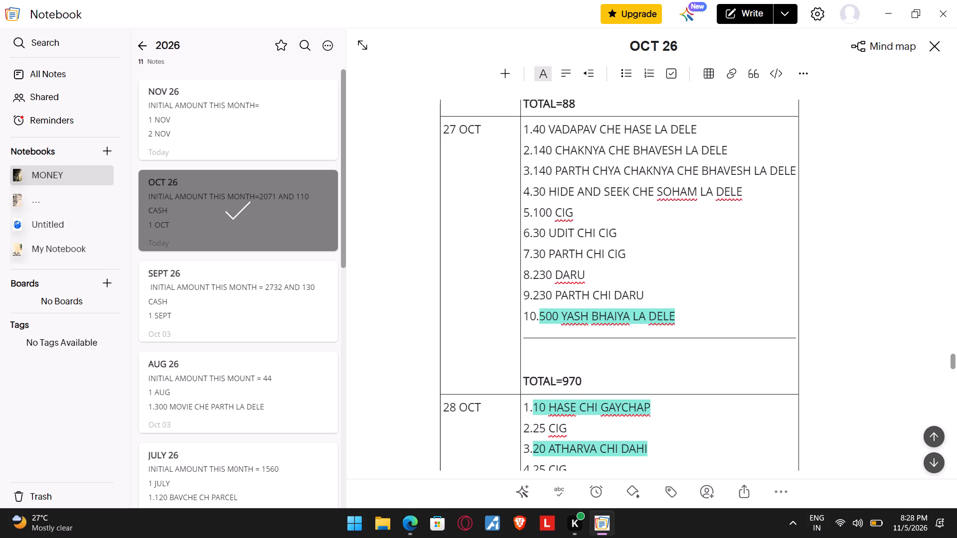
{"action": "scroll", "coordinate": [560, 306], "scroll_direction": "down", "scroll_amount": 3}
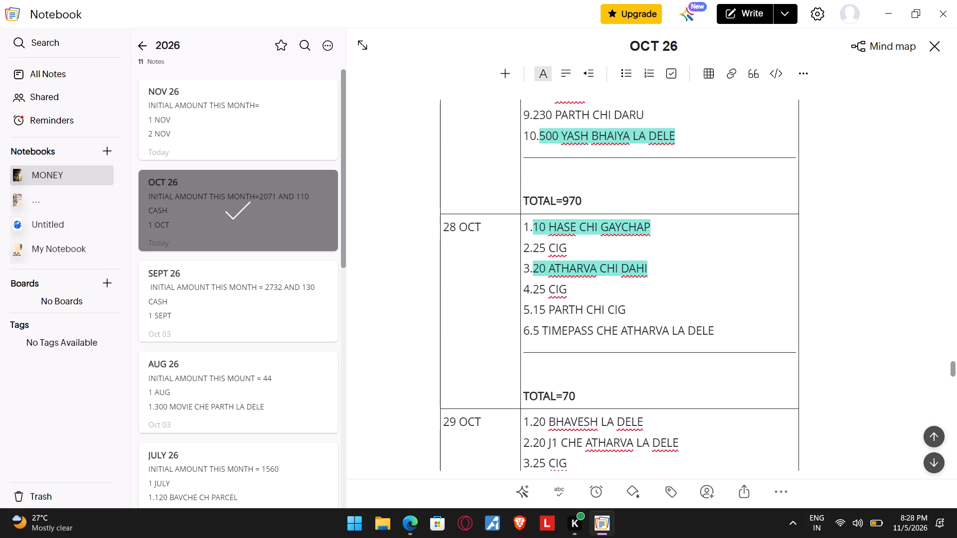
{"action": "scroll", "coordinate": [560, 306], "scroll_direction": "down", "scroll_amount": 1}
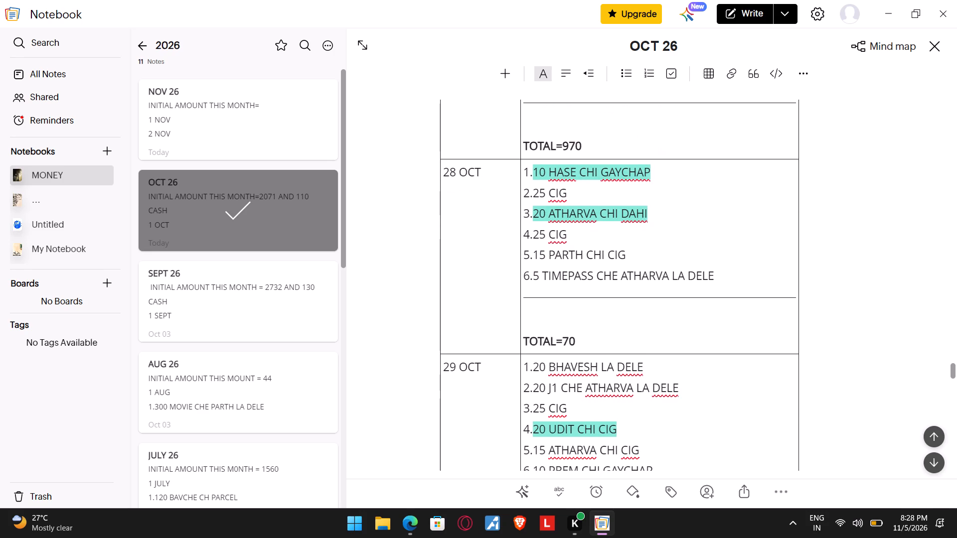
Check the 28 and 29 OCT expense entries for amounts to add to the CIG and DARU tally.
{"action": "scroll", "coordinate": [560, 306], "scroll_direction": "down", "scroll_amount": 1}
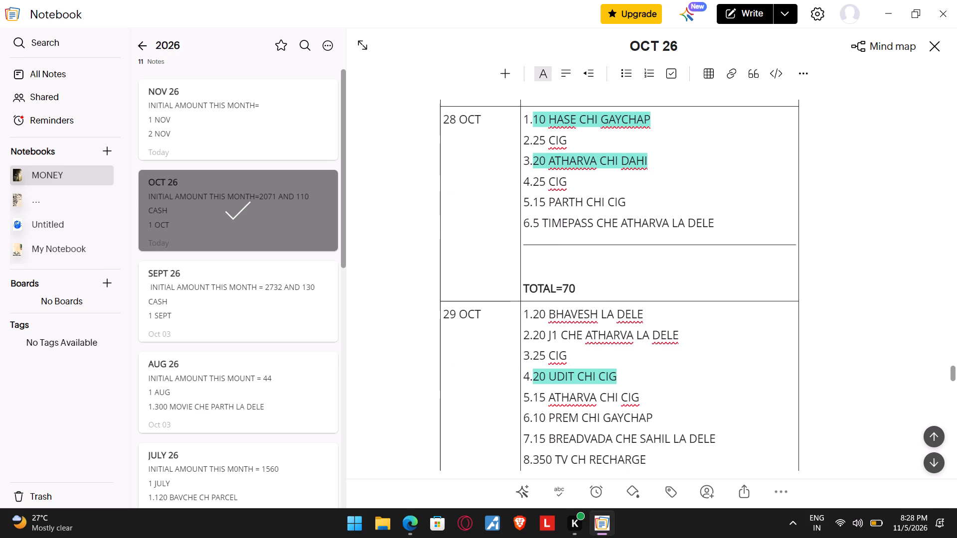
{"action": "scroll", "coordinate": [560, 306], "scroll_direction": "down", "scroll_amount": 2}
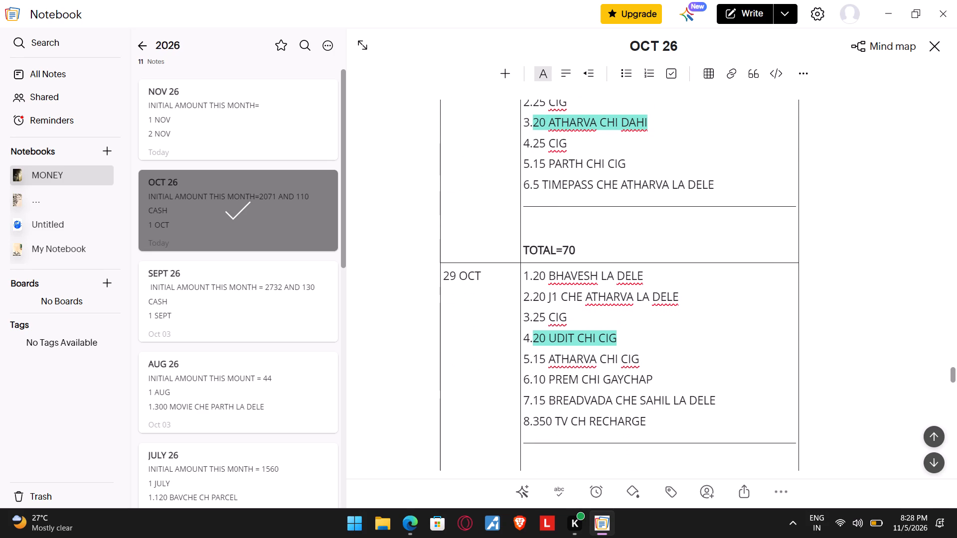
{"action": "scroll", "coordinate": [560, 306], "scroll_direction": "down", "scroll_amount": 3}
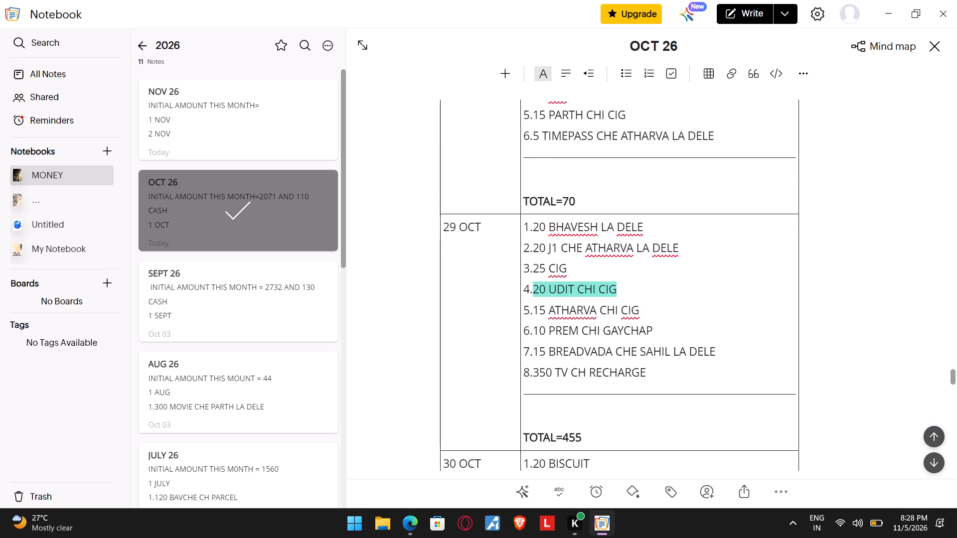
{"action": "scroll", "coordinate": [560, 306], "scroll_direction": "down", "scroll_amount": 3}
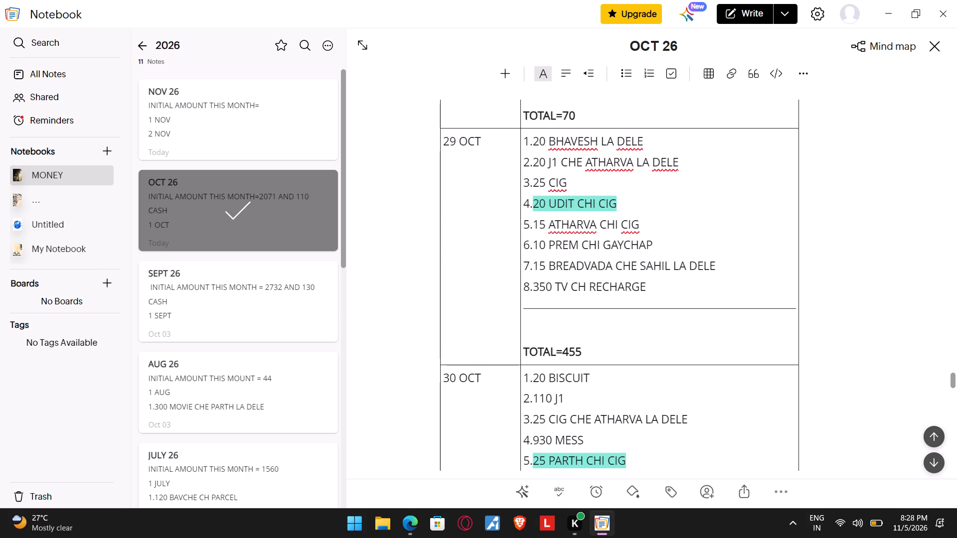
Finish the CIG and DARU tally through the expense entries for 30 and 31 OCT.
{"action": "scroll", "coordinate": [594, 296], "scroll_direction": "down", "scroll_amount": 3}
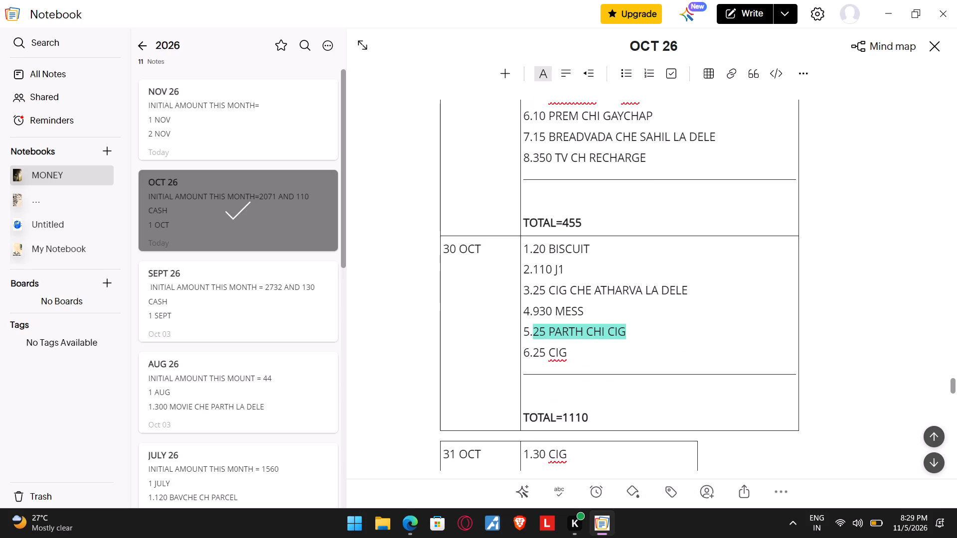
{"action": "scroll", "coordinate": [604, 267], "scroll_direction": "down", "scroll_amount": 1}
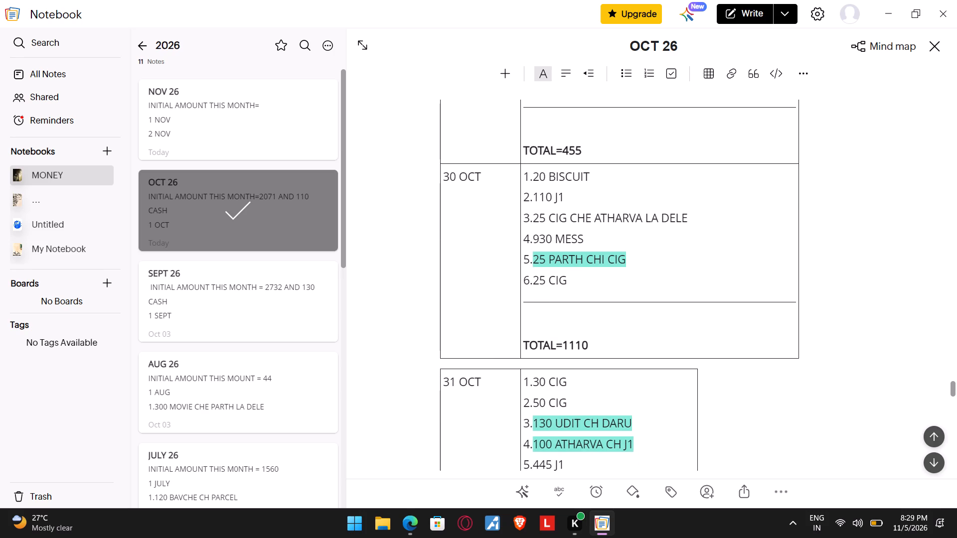
{"action": "scroll", "coordinate": [604, 267], "scroll_direction": "down", "scroll_amount": 1}
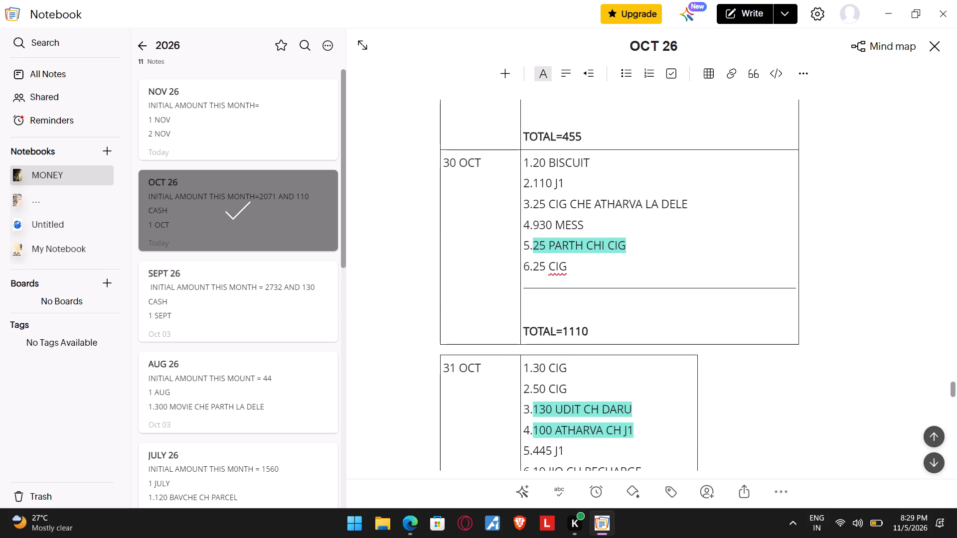
{"action": "scroll", "coordinate": [573, 224], "scroll_direction": "down", "scroll_amount": 1}
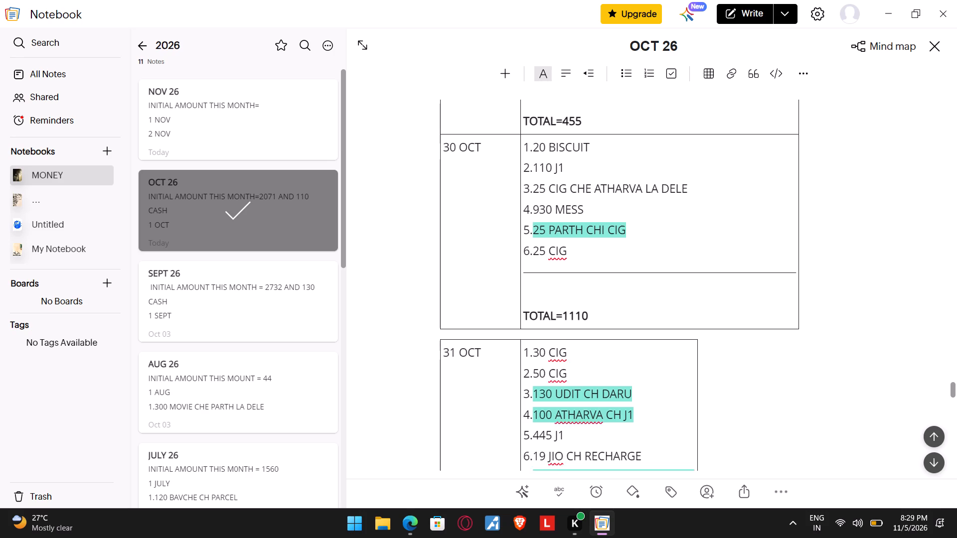
{"action": "scroll", "coordinate": [573, 224], "scroll_direction": "down", "scroll_amount": 2}
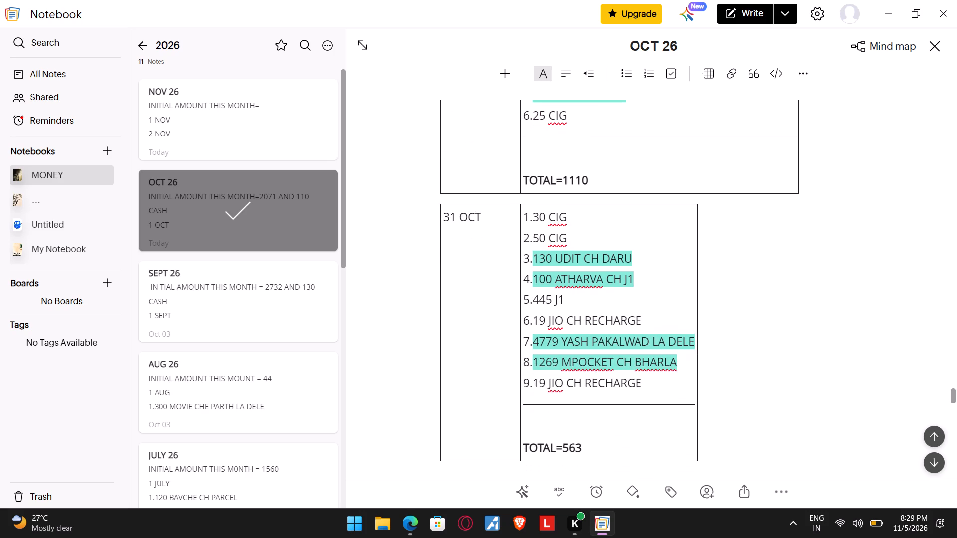
{"action": "scroll", "coordinate": [573, 224], "scroll_direction": "down", "scroll_amount": 1}
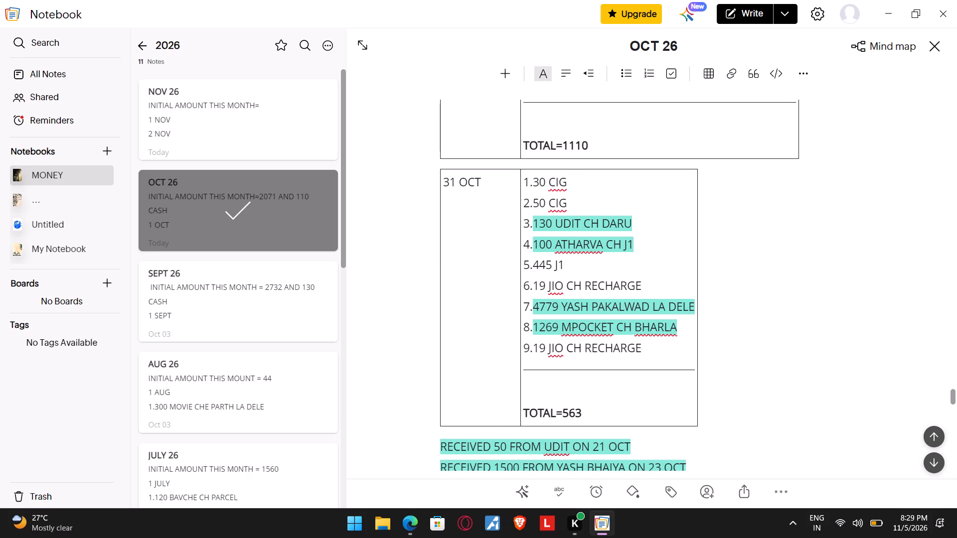
Enter 2730 as the total amount spent on CIG and DARU at the end of the OCT 26 note.
{"action": "scroll", "coordinate": [564, 347], "scroll_direction": "down", "scroll_amount": 4}
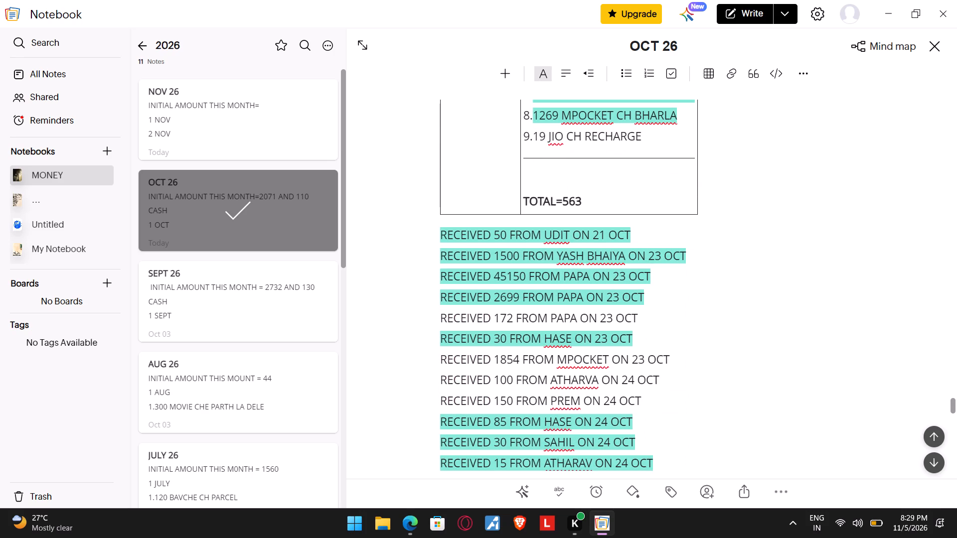
{"action": "scroll", "coordinate": [564, 347], "scroll_direction": "down", "scroll_amount": 7}
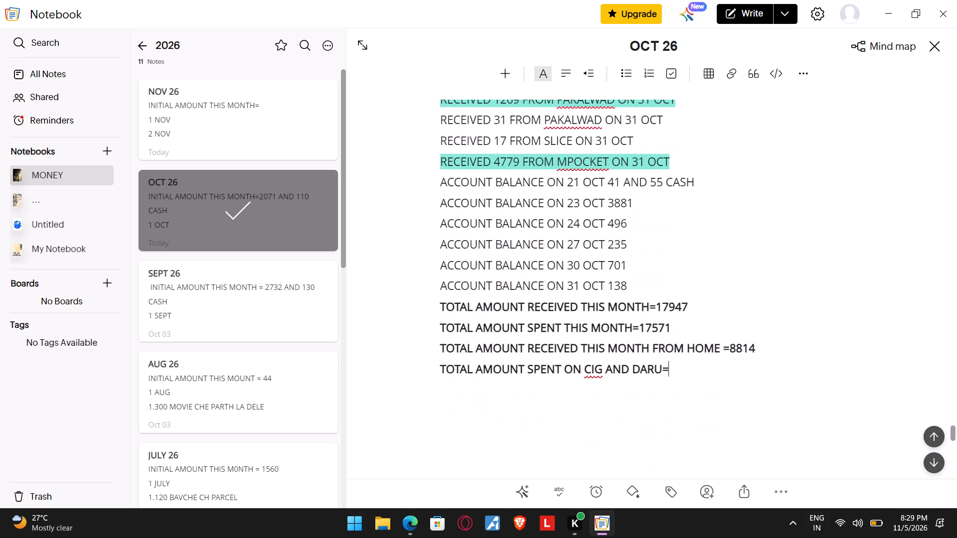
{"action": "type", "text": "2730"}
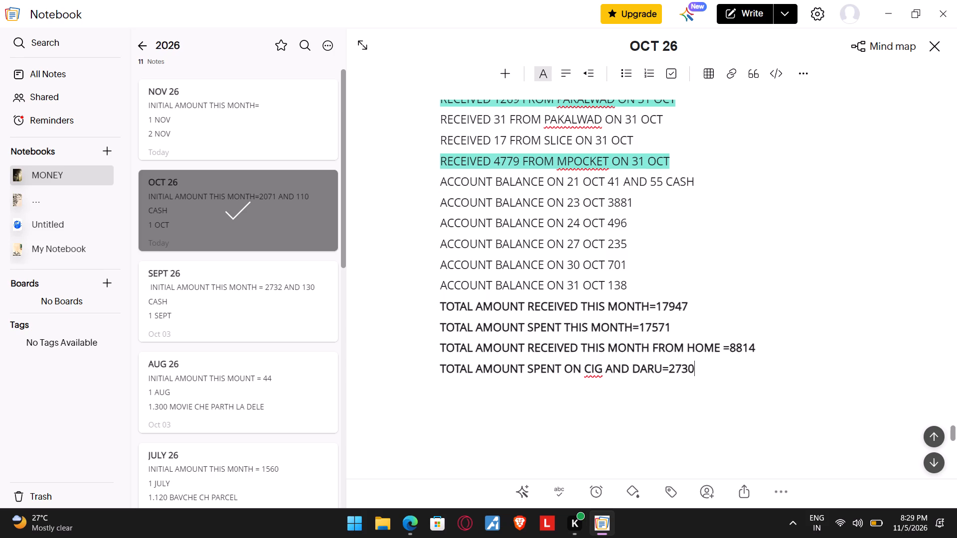
Close the Notebook app.
{"action": "scroll", "coordinate": [701, 371], "scroll_direction": "up", "scroll_amount": 2}
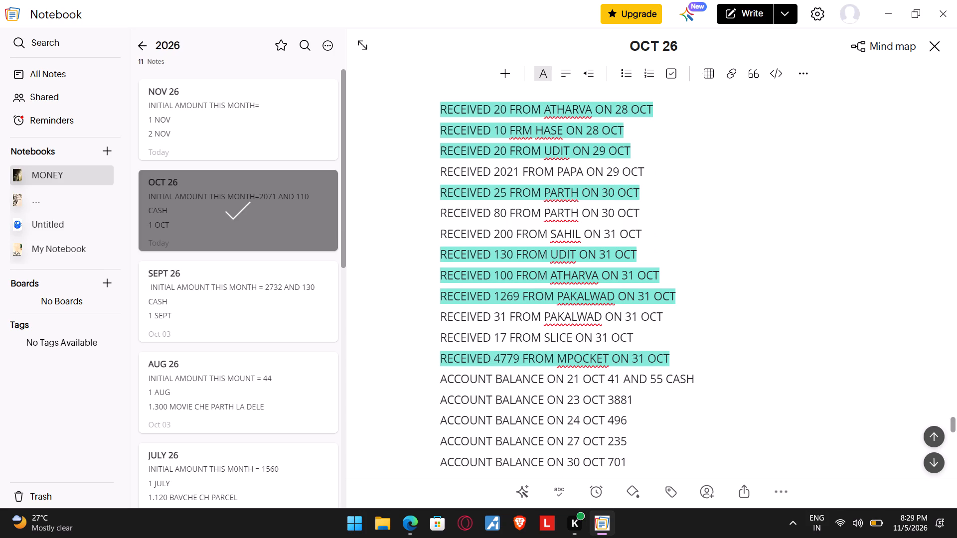
{"action": "left_click", "coordinate": [938, 19]}
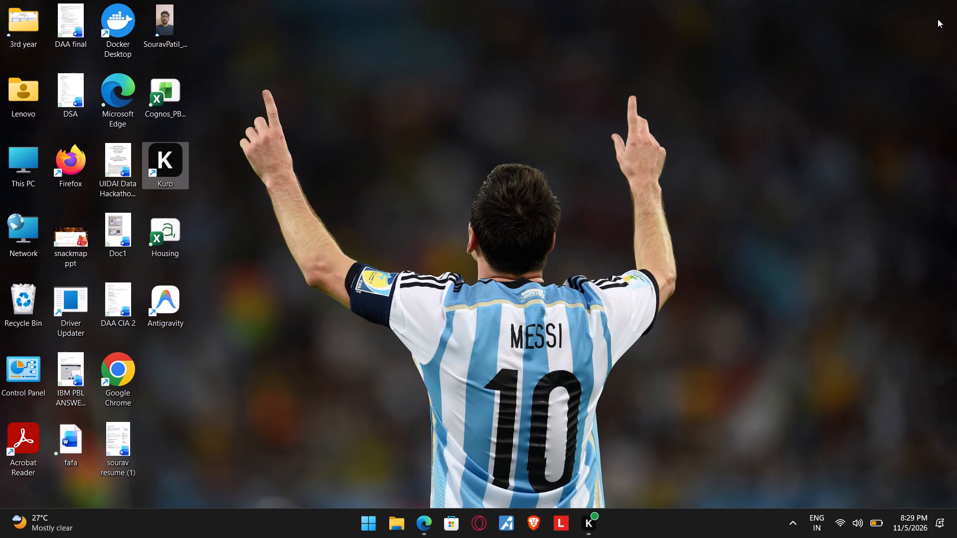
Open the Shut Down Windows dialog from the desktop.
{"action": "key", "text": "alt+F4"}
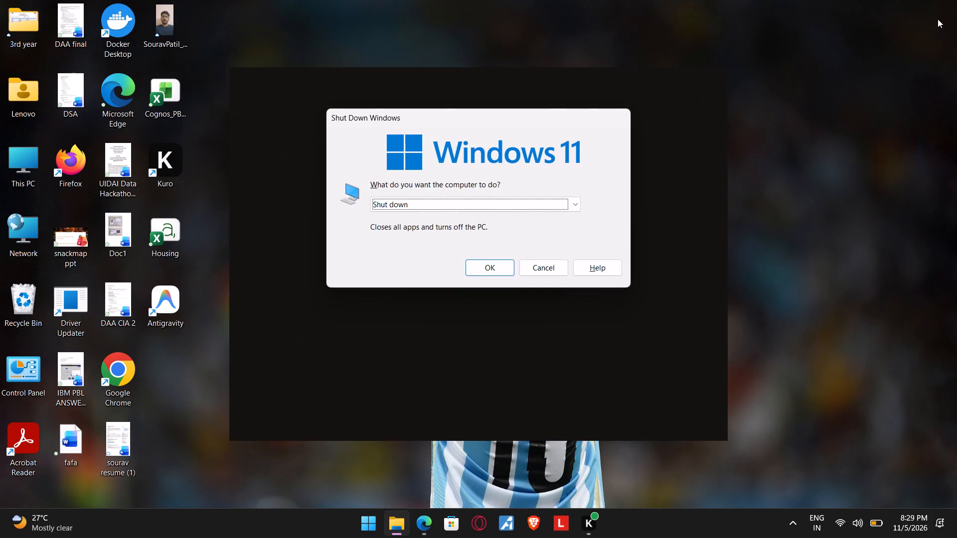